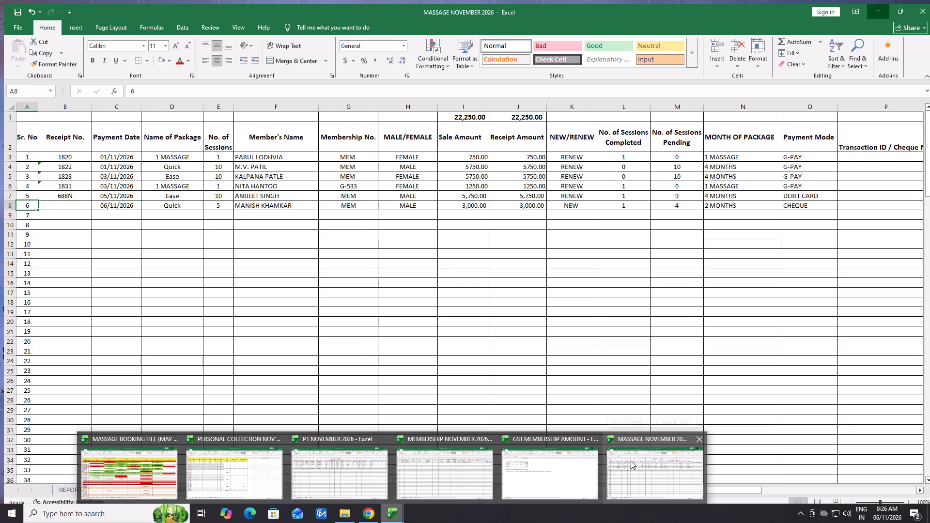
# In the MASSAGE NOVEMBER 2026 entry sheet, record receipt number 1835 and payment date 06/11/2026 in the row for Sr. No 7.
pyautogui.click(631, 460)
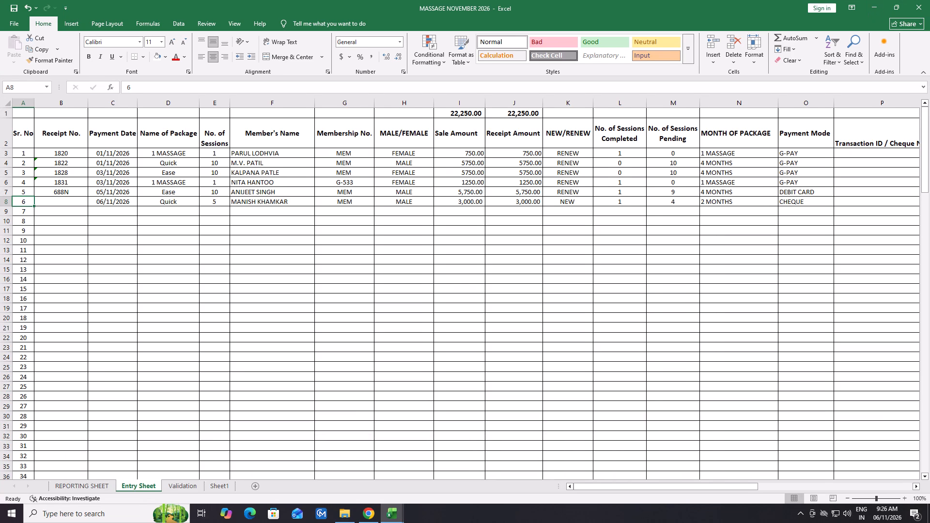
pyautogui.click(54, 211)
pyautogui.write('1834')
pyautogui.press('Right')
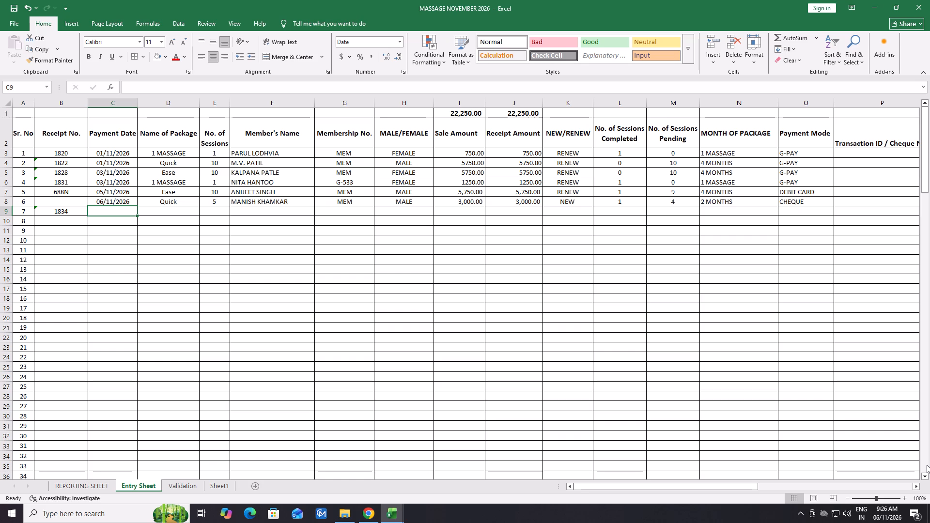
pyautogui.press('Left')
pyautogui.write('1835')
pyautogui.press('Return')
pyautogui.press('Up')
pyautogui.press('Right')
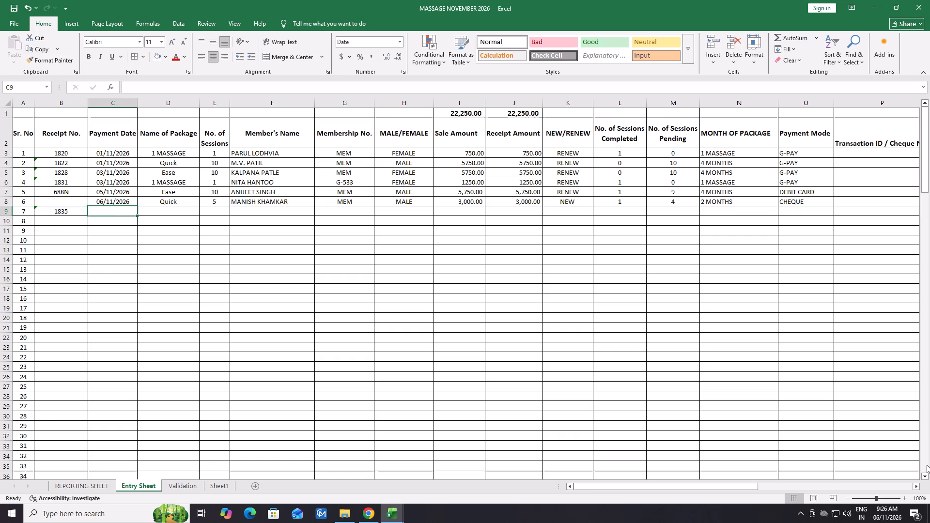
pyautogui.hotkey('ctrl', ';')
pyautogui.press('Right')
# Copy the package name Quick and 5 sessions from the Sr. No 6 row into the Sr. No 7 row.
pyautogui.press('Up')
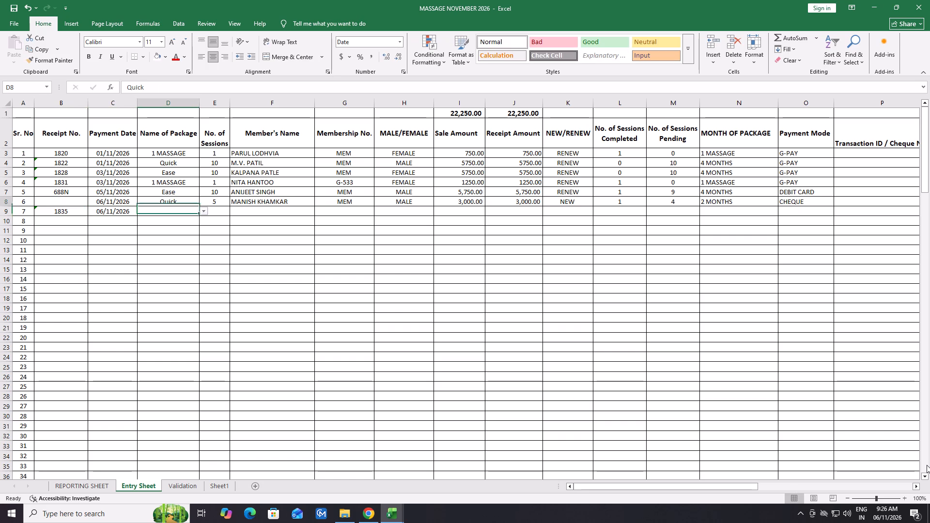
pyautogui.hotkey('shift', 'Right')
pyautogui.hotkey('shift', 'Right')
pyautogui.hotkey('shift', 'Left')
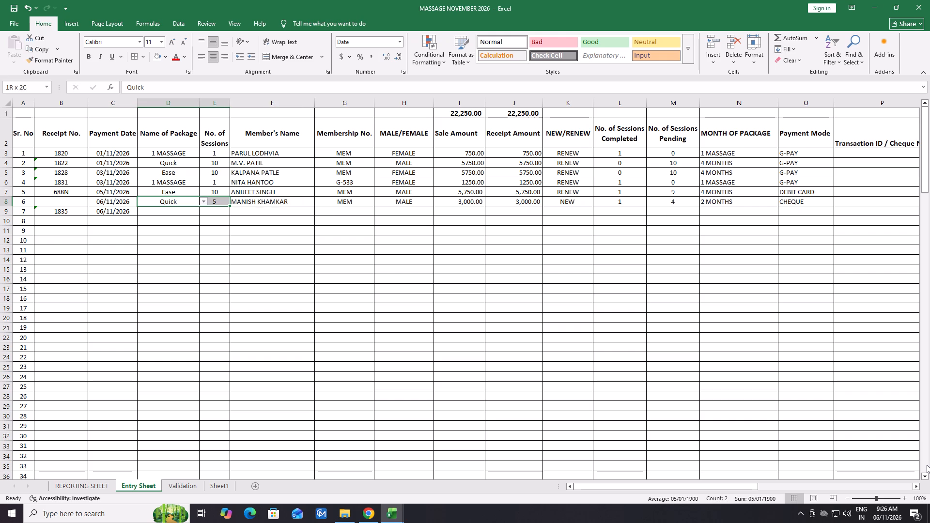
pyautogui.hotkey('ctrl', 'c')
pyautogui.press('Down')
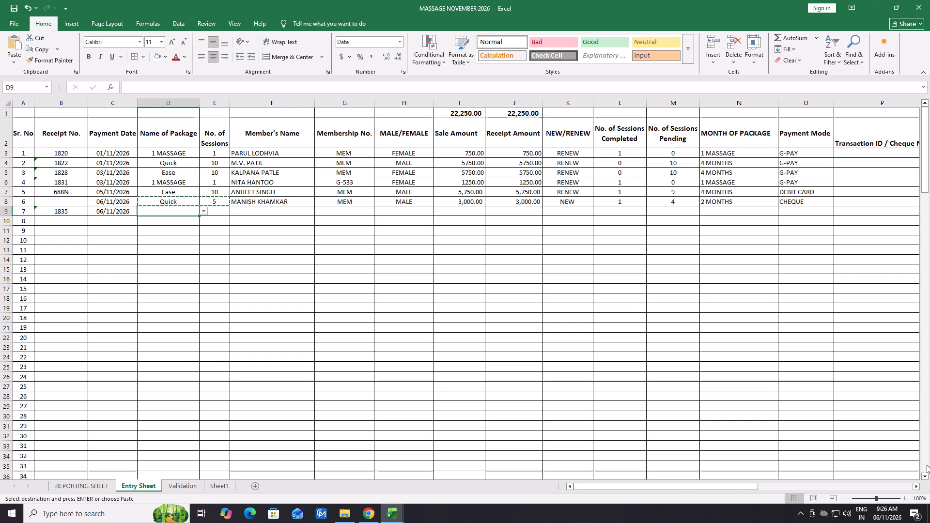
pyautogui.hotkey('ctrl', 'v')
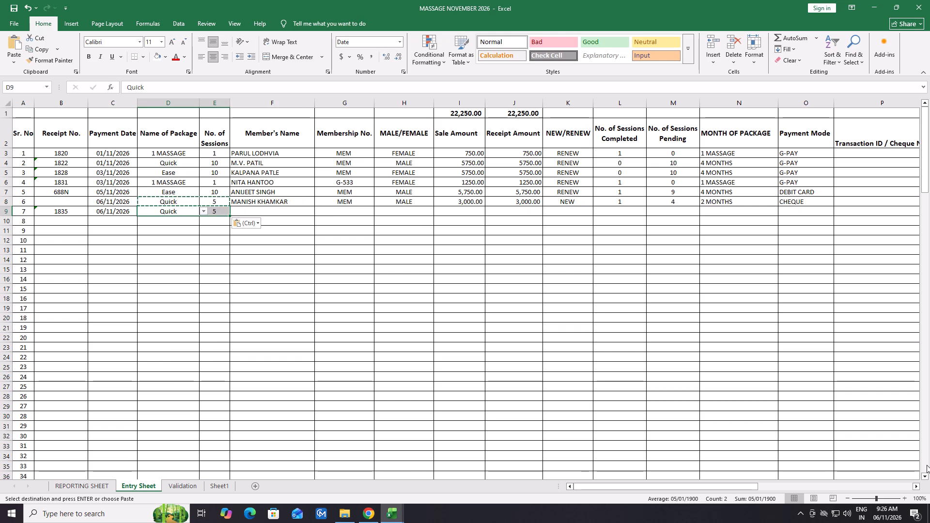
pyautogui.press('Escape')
# Enter the member's name in row 9, set Membership No. to GUEST, and copy MALE from the row above.
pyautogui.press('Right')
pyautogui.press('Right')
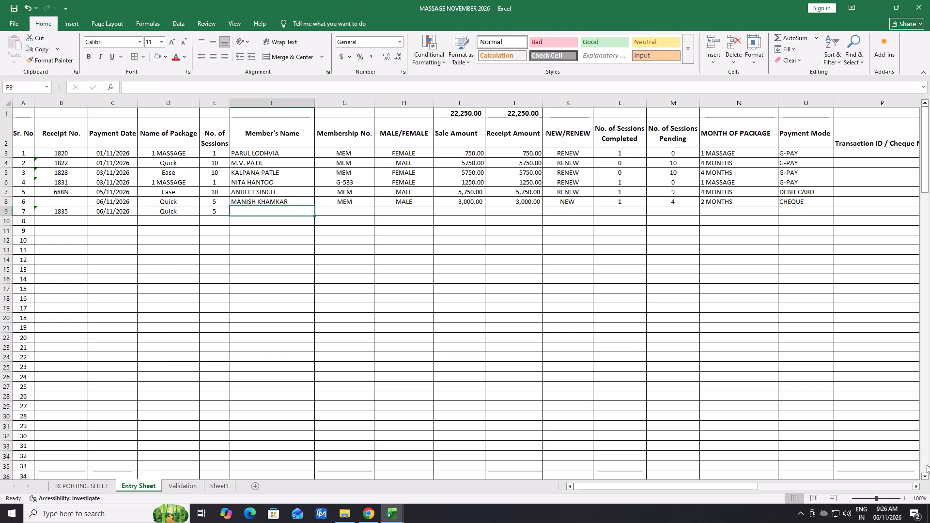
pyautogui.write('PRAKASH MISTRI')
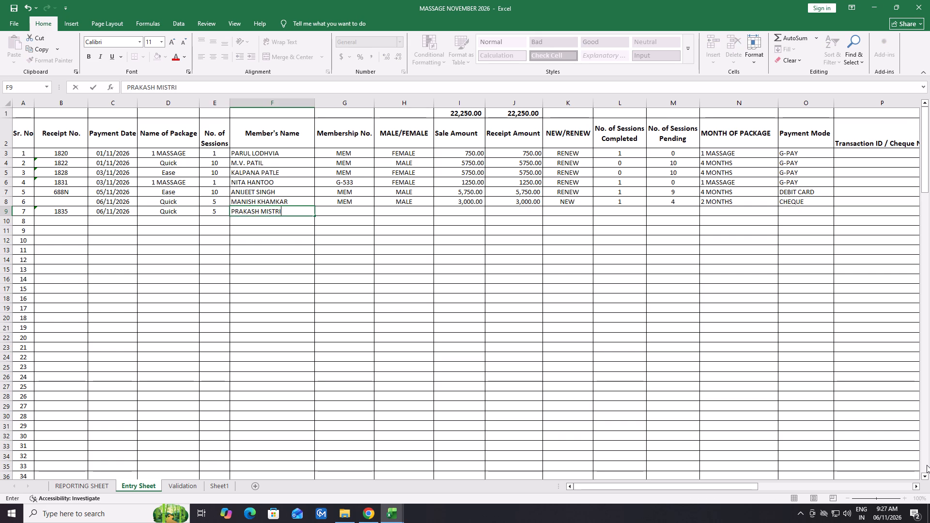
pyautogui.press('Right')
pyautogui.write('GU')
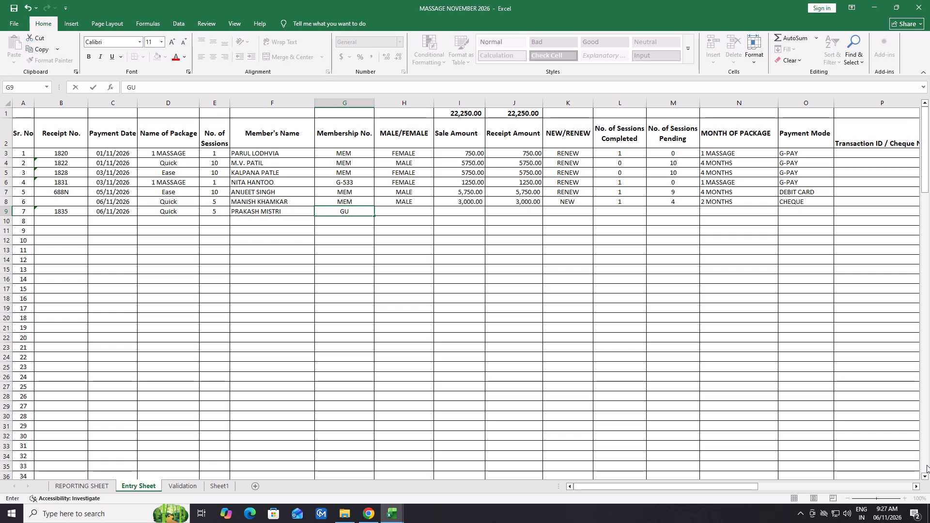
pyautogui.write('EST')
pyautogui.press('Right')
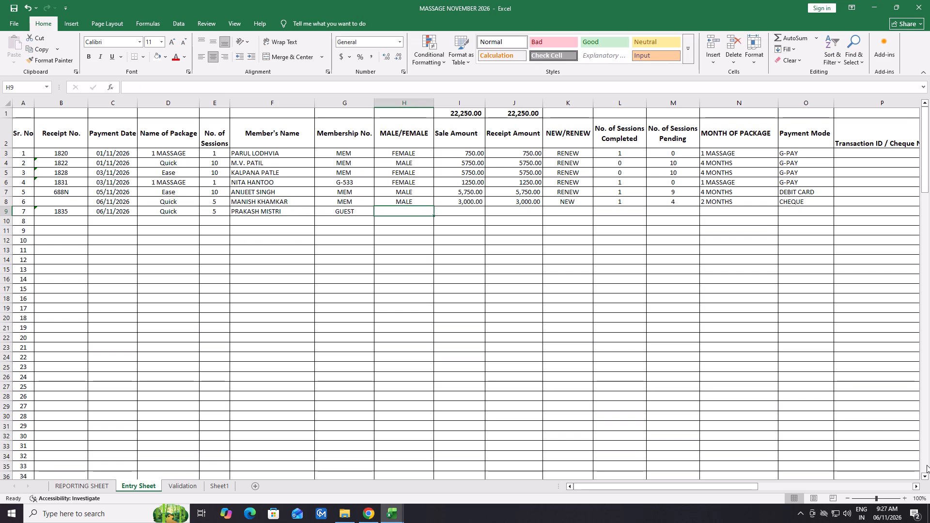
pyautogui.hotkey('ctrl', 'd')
# Set row 9's sale amount and receipt amount to 3750 each, and copy the NEW status from the row above.
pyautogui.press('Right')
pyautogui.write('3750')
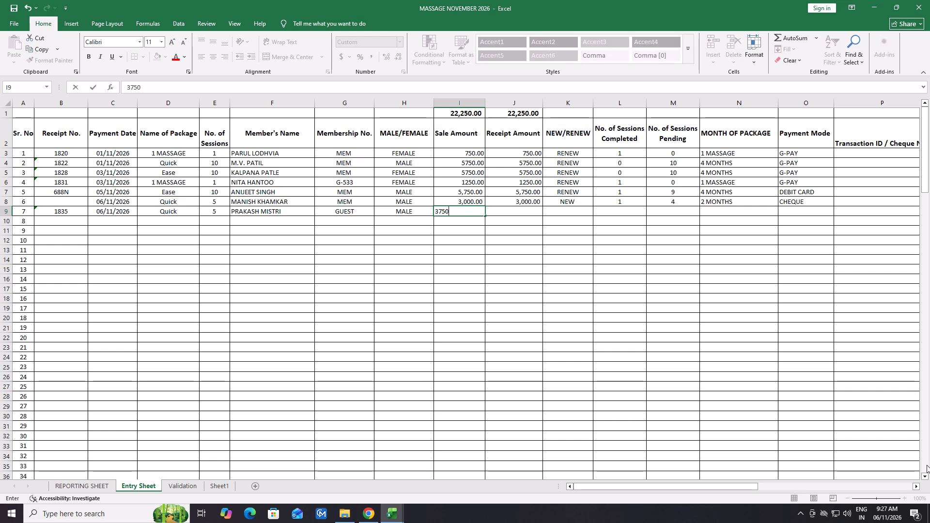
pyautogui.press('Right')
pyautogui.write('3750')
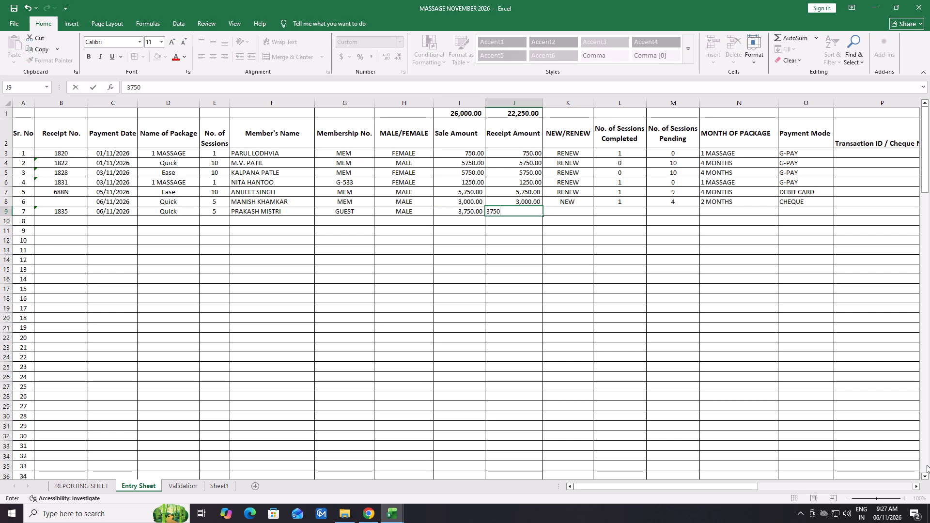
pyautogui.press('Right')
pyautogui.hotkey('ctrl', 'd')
# Fill row 9 with 1 completed session, 4 pending sessions, a 2 MONTHS package and G-PAY as payment mode.
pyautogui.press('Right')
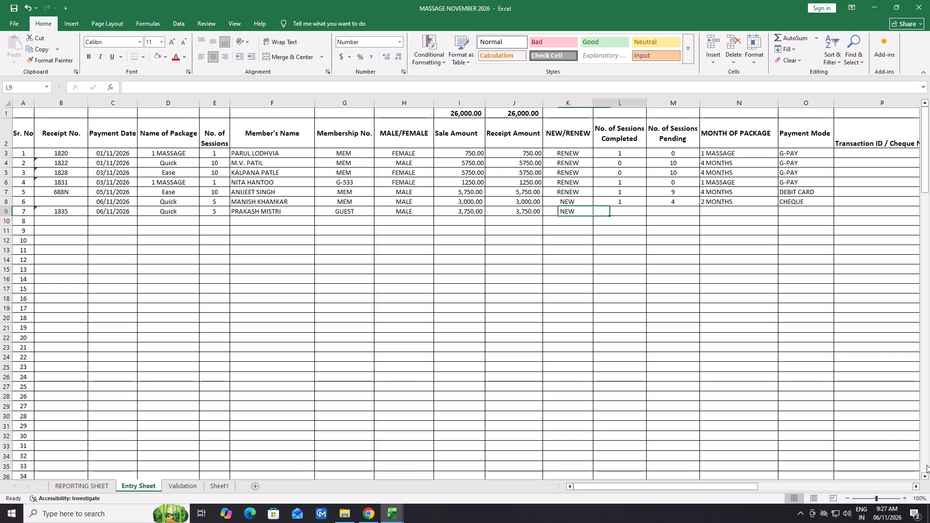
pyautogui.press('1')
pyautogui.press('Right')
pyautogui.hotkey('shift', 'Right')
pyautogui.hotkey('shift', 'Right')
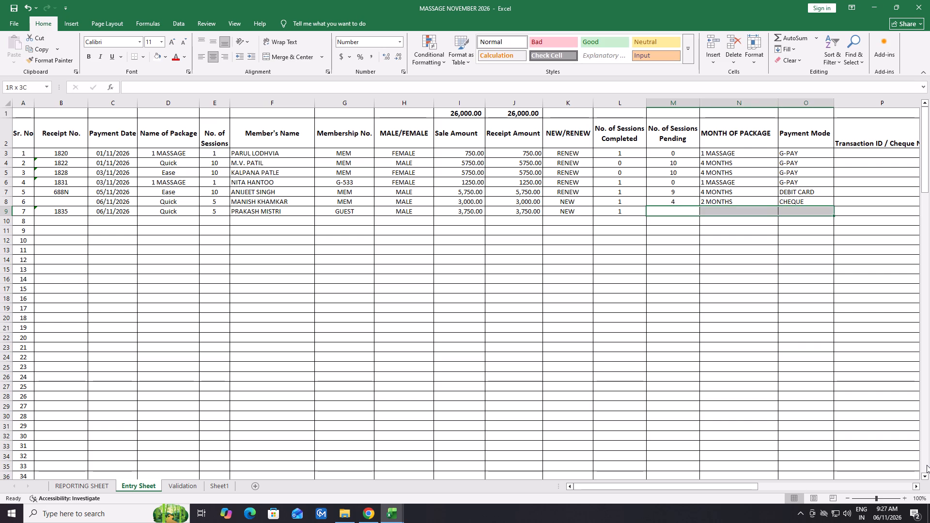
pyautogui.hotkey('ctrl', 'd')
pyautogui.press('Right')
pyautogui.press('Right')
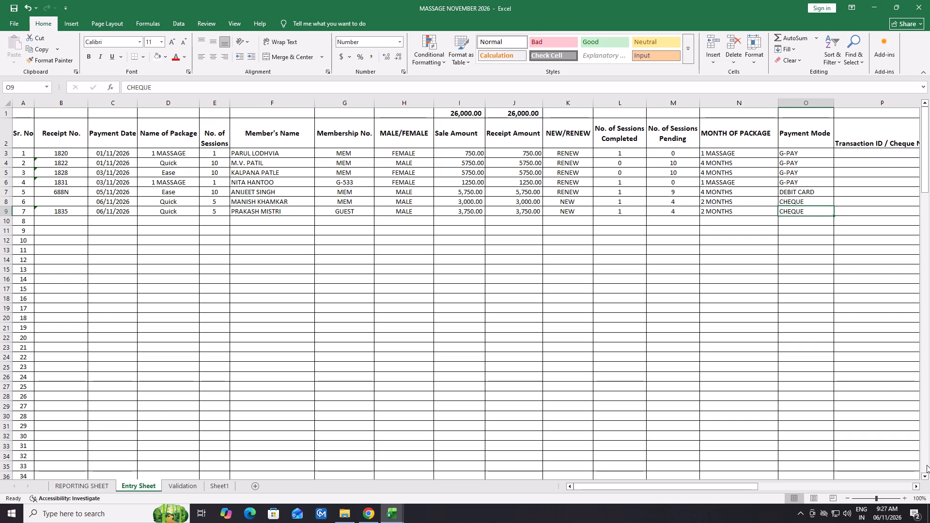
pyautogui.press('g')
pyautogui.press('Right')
# Copy the remark and desk name from row 8 down into row 9.
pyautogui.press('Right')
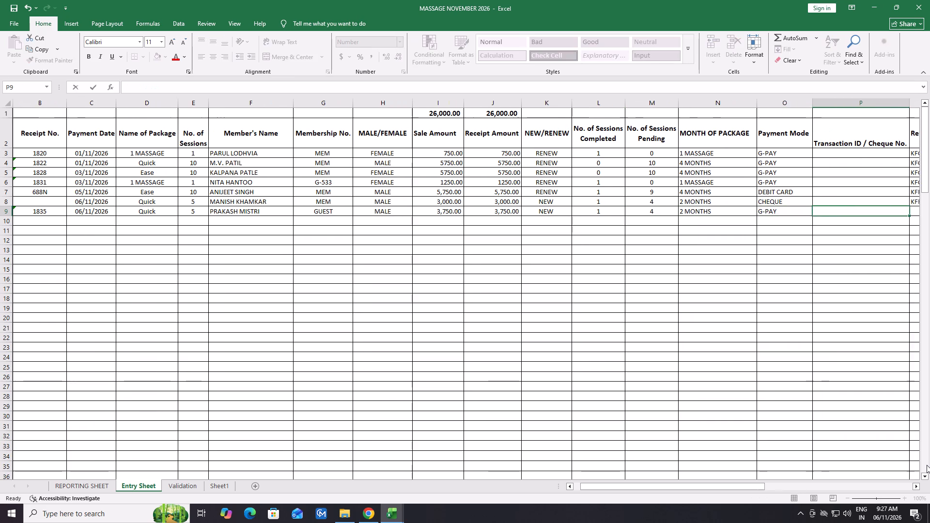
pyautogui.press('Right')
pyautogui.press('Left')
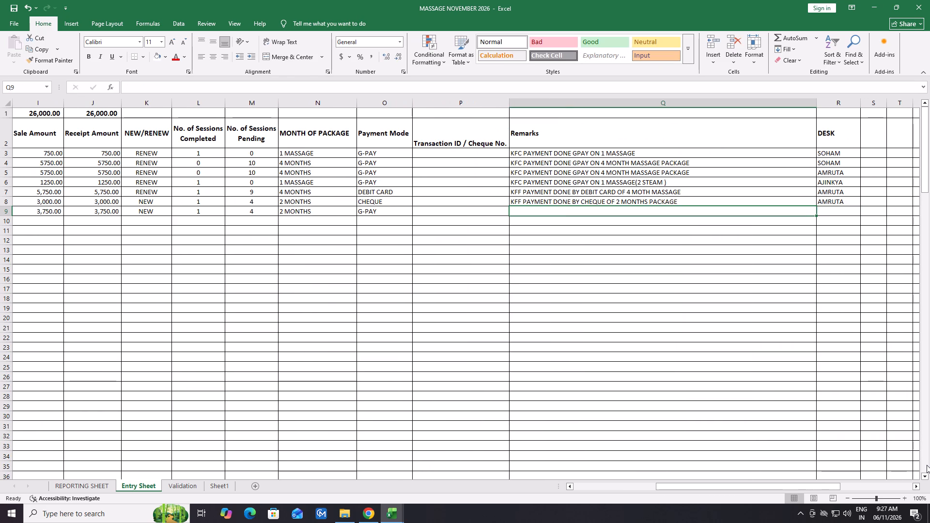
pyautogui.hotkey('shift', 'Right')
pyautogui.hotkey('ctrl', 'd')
# Edit row 9's remark to read KFF PAYMENT DONE BY GPAY OF 2 MONTHS PACKAGE, and save the workbook.
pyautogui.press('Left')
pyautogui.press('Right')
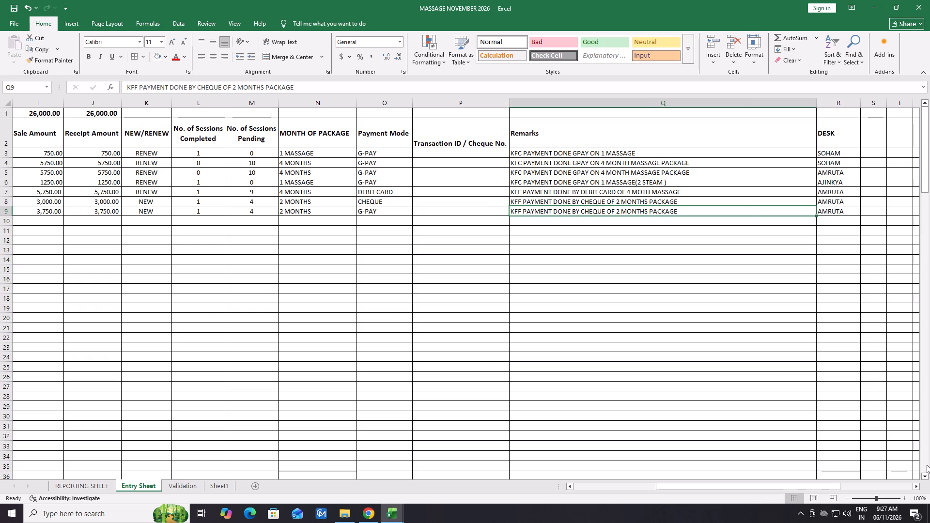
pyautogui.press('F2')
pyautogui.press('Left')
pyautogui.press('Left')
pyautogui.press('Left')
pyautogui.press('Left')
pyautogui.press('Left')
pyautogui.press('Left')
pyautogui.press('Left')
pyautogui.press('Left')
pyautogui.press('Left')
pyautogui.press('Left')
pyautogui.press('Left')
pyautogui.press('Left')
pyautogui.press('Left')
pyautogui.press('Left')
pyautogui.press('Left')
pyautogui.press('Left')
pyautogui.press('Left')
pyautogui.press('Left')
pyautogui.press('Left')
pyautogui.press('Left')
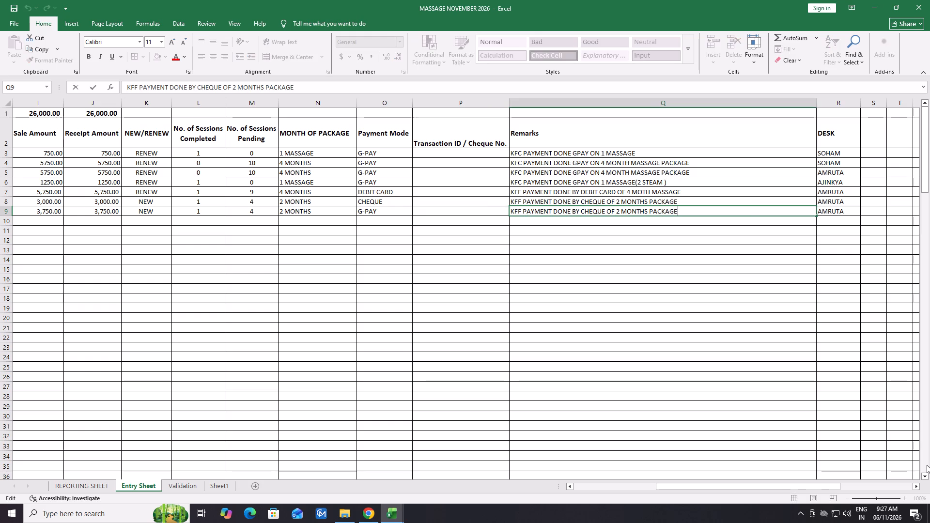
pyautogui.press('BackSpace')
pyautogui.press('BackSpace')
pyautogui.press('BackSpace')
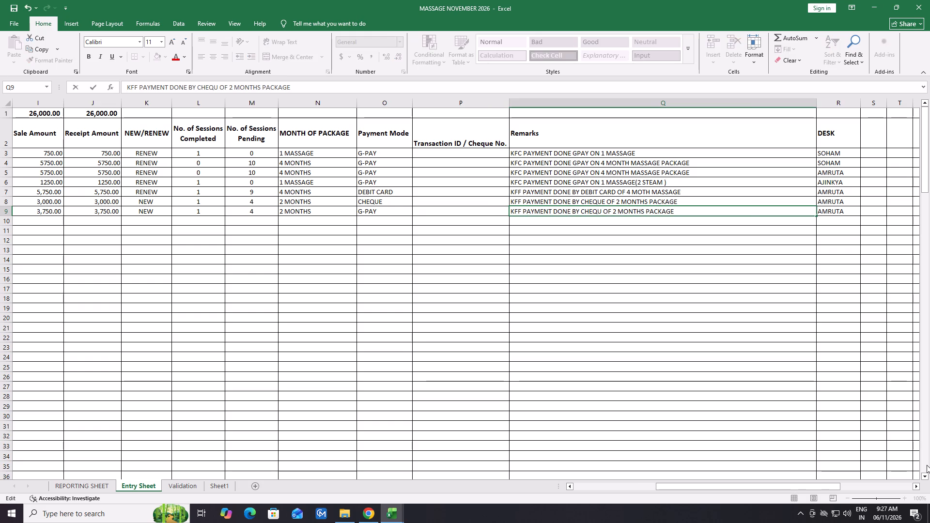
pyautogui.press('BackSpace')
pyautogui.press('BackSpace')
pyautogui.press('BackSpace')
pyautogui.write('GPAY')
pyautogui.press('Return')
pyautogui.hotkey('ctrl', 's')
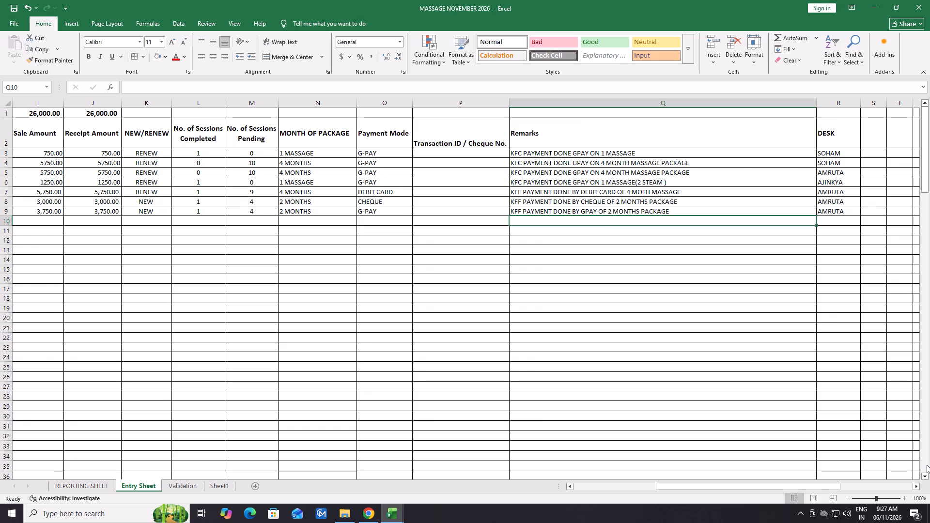
# Enter receipt number 689N in the row for Sr. No 6 and save the workbook.
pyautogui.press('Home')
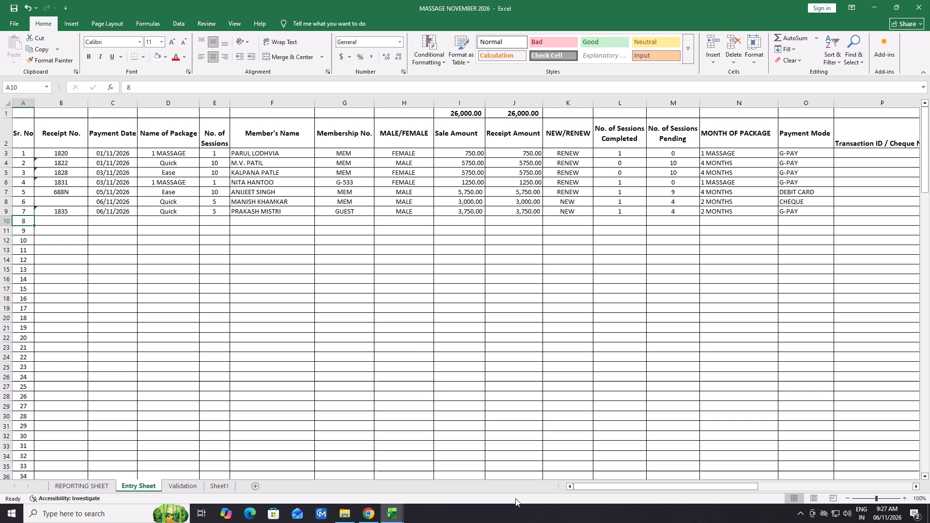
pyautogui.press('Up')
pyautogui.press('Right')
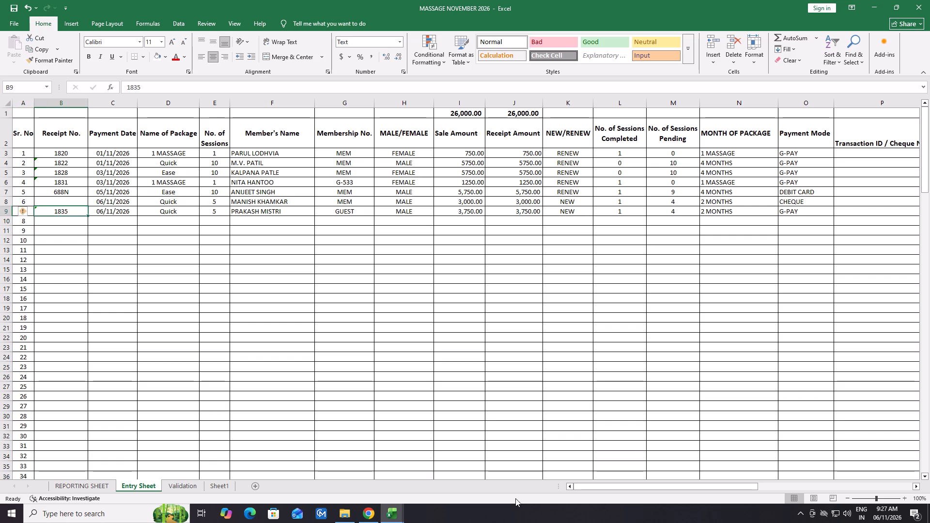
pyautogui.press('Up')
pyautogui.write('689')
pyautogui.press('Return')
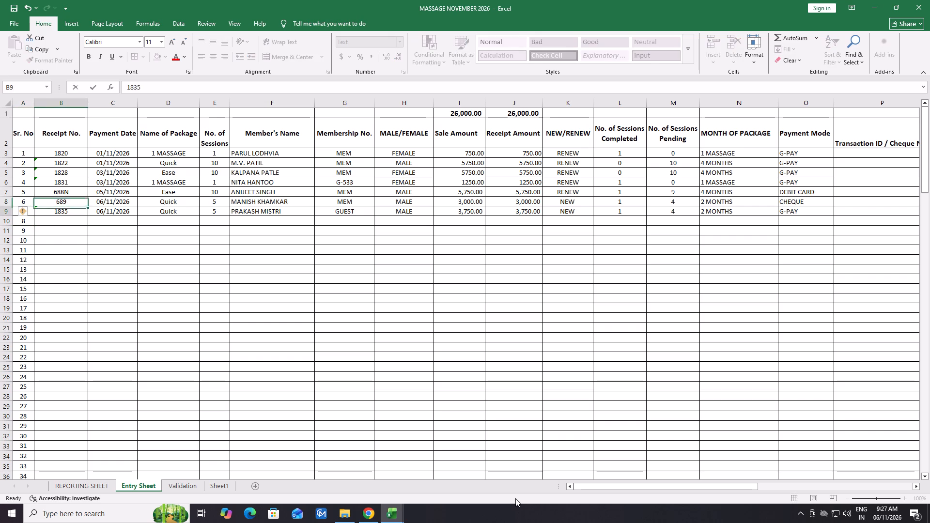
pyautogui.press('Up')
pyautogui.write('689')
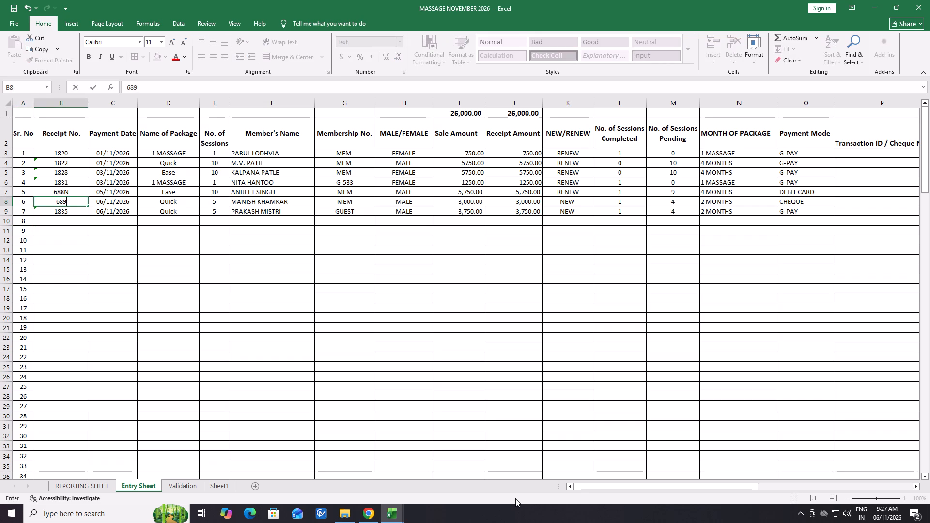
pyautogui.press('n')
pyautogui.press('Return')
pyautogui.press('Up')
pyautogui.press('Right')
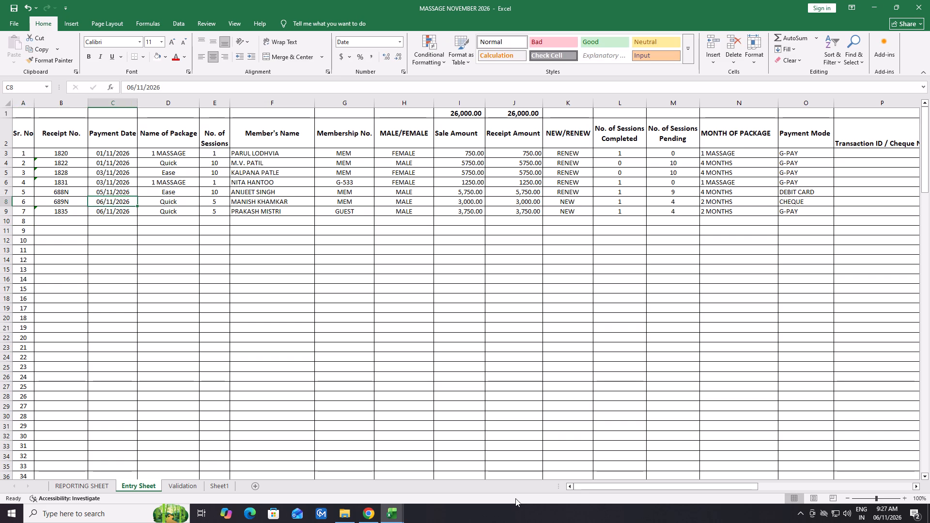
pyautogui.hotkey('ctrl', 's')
# Switch to the PERSONAL COLLECTION NOV'2026 workbook and fill Amruta's 05/11/2026 collection with 0 from the cell above.
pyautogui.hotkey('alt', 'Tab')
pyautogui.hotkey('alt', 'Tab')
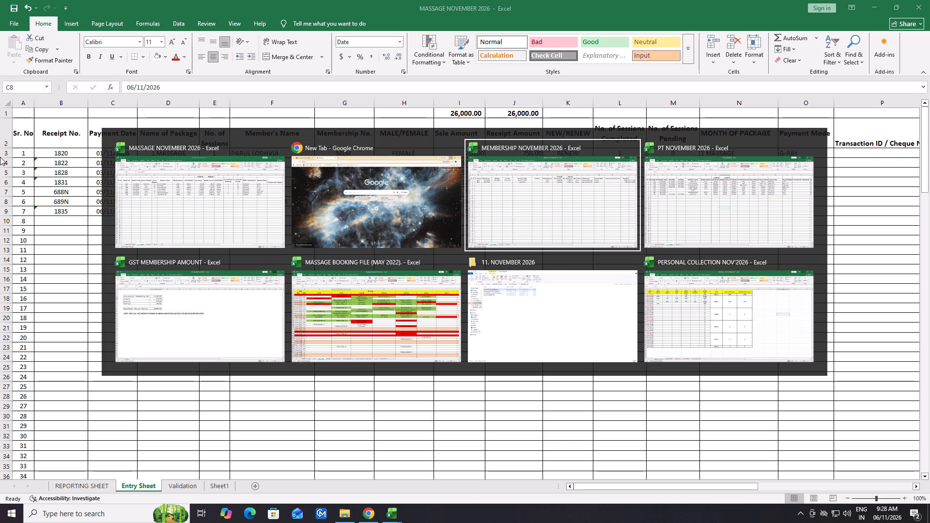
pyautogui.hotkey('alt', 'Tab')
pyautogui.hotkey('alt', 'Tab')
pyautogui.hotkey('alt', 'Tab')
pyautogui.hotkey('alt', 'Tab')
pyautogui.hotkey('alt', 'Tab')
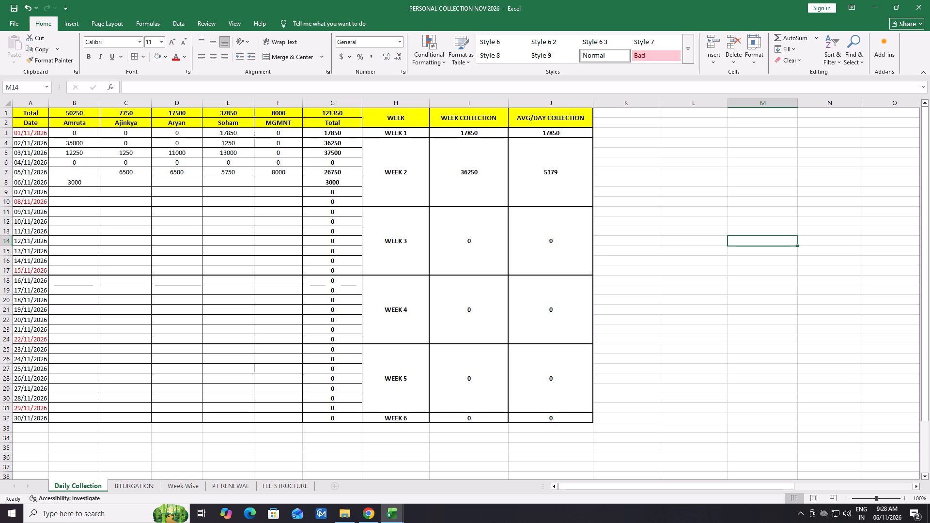
pyautogui.click(74, 181)
pyautogui.press('Up')
pyautogui.hotkey('ctrl', 'd')
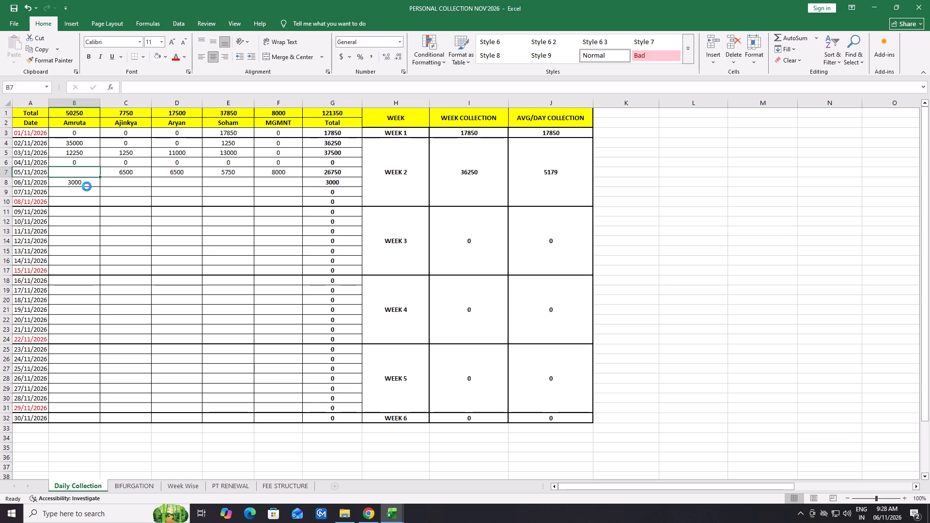
# Change Amruta's 06/11/2026 collection to the formula =3000+3750.
pyautogui.press('Down')
pyautogui.press('F2')
pyautogui.press('Left')
pyautogui.press('Left')
pyautogui.press('Left')
pyautogui.press('Left')
pyautogui.press('Left')
pyautogui.press('Left')
pyautogui.press('Left')
pyautogui.press('Left')
pyautogui.press('Left')
pyautogui.press('Left')
pyautogui.press('Left')
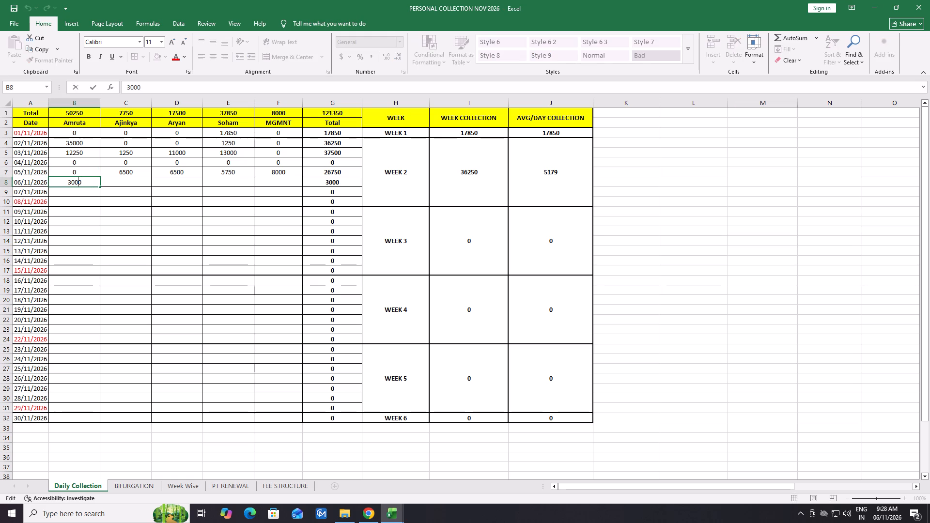
pyautogui.press('=')
pyautogui.press('Right')
pyautogui.press('Right')
pyautogui.press('Right')
pyautogui.press('Right')
pyautogui.press('Right')
pyautogui.press('Right')
pyautogui.press('Right')
pyautogui.press('Right')
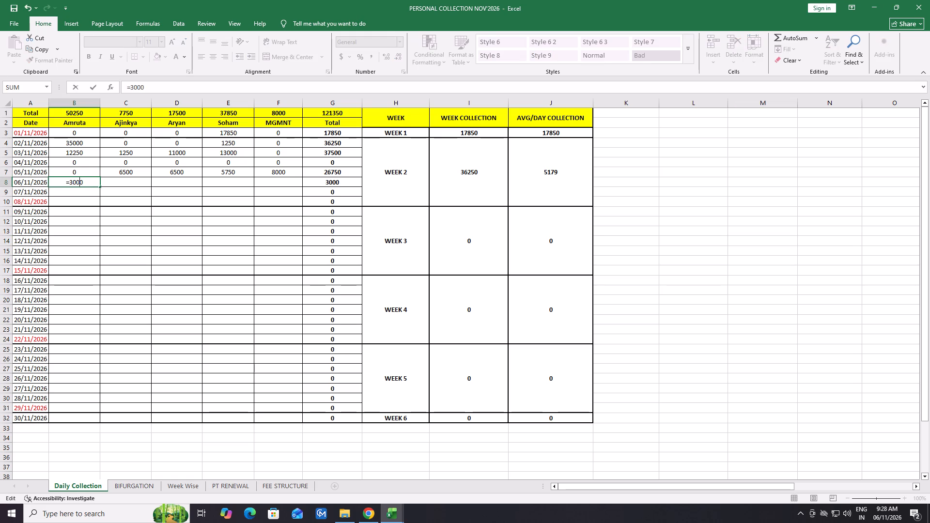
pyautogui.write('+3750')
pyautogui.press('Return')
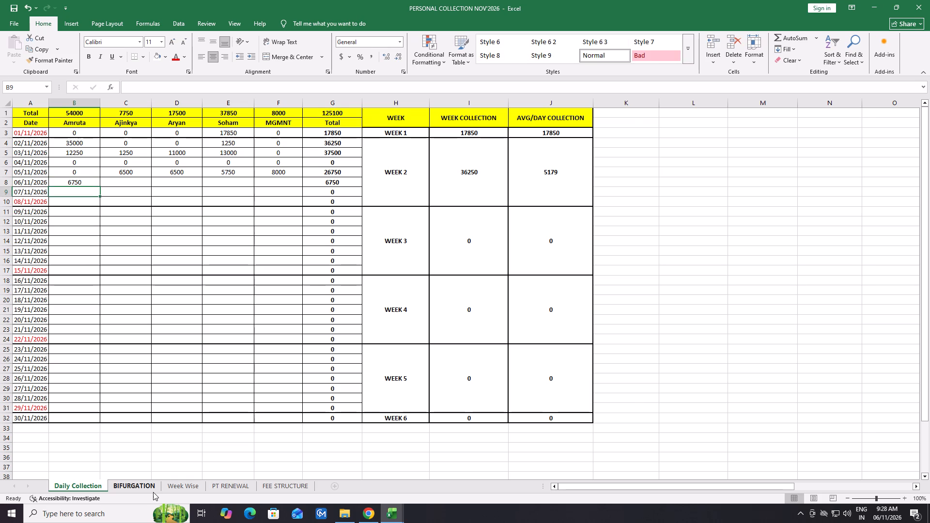
# Add 3750 to Amruta's Massage amount on the BIFURGATION sheet, check the Week Wise sheet and return to Daily Collection.
pyautogui.doubleClick(152, 487)
pyautogui.click(154, 124)
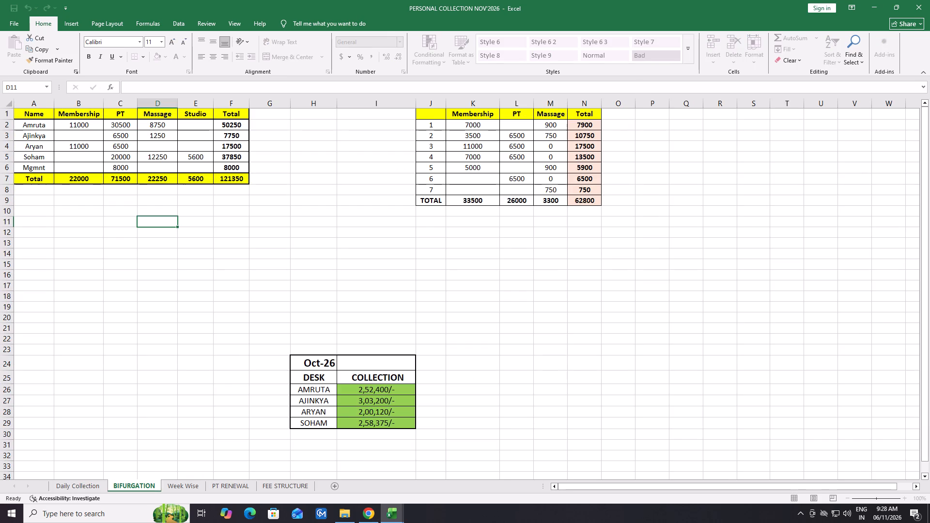
pyautogui.click(171, 86)
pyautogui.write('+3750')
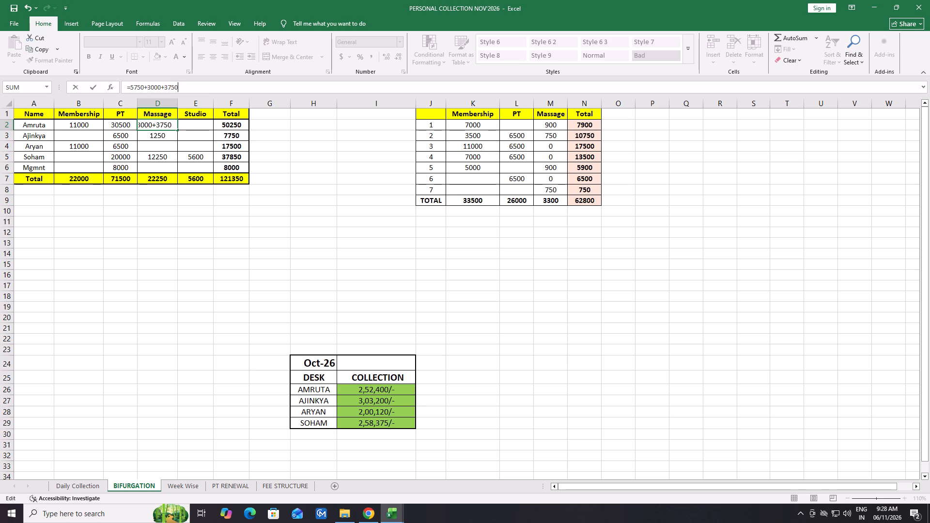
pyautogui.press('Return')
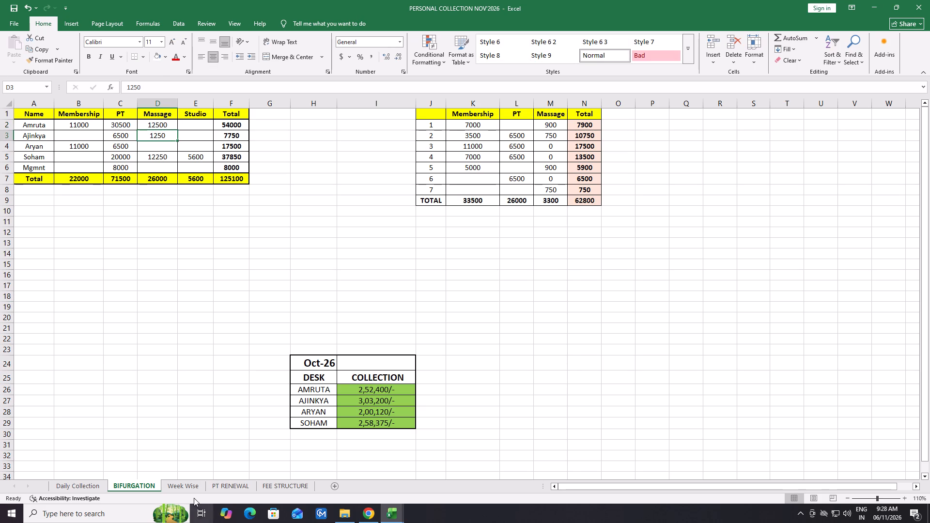
pyautogui.click(188, 487)
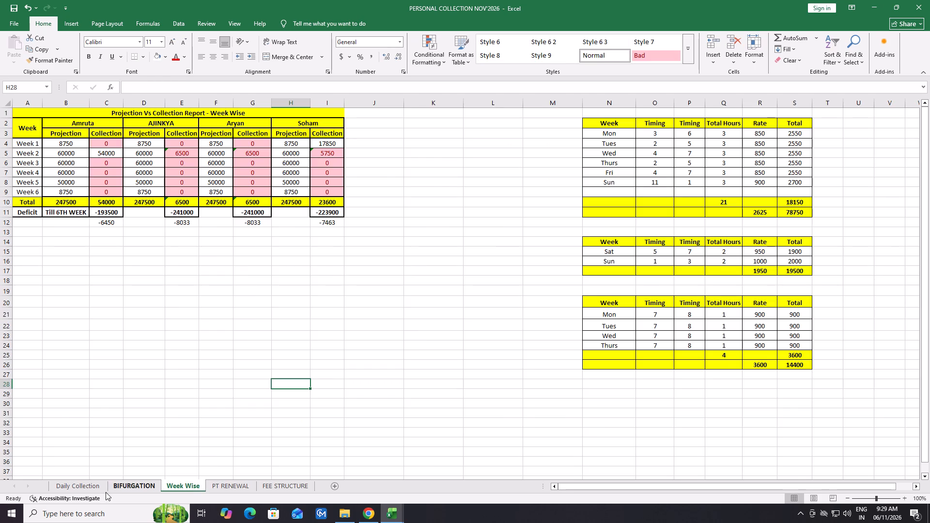
pyautogui.doubleClick(88, 488)
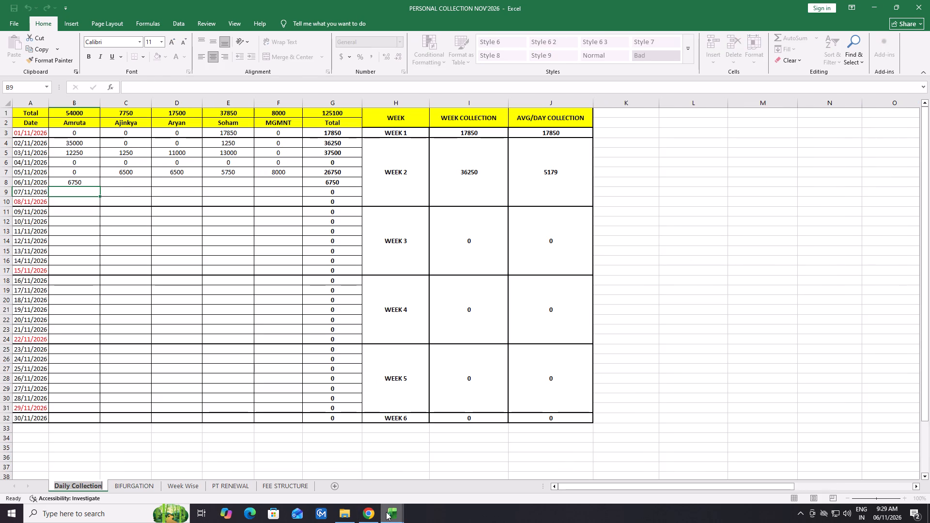
# Switch to the MASSAGE BOOKING FILE's MASSAGE PACKAGE sheet and start row 566 with the member's name, date 06/11/2026 and MEM.
pyautogui.click(386, 512)
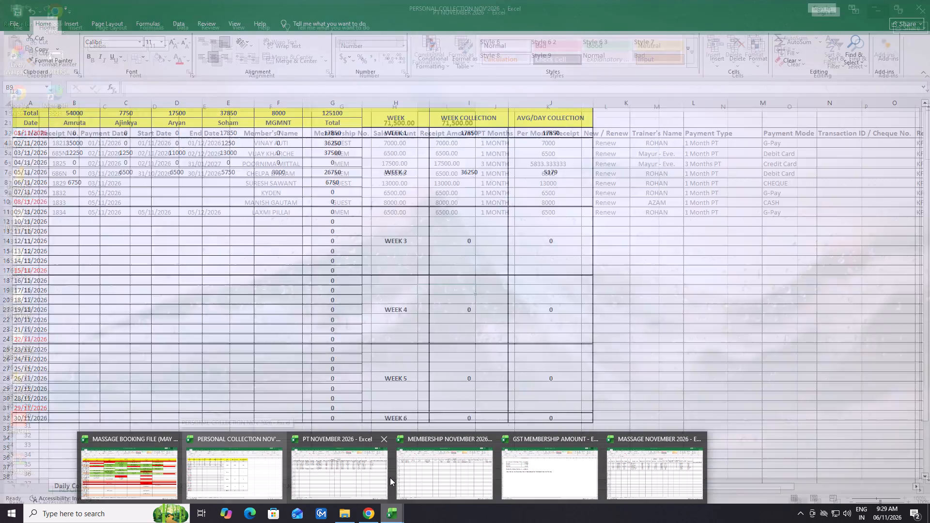
pyautogui.doubleClick(135, 485)
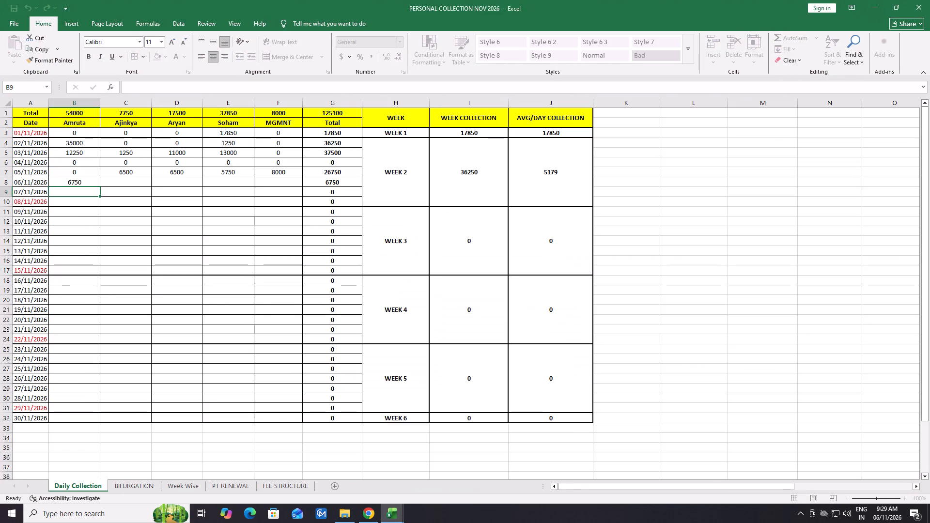
pyautogui.doubleClick(299, 490)
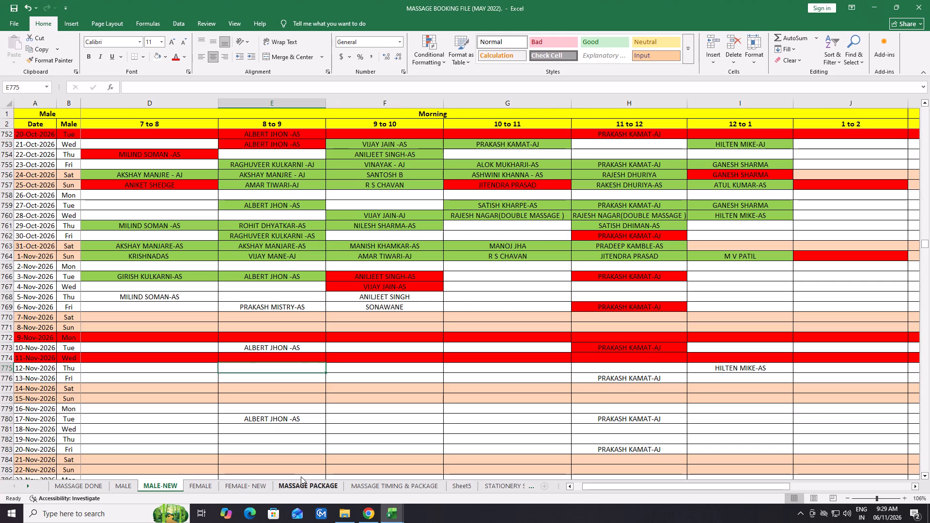
pyautogui.click(304, 482)
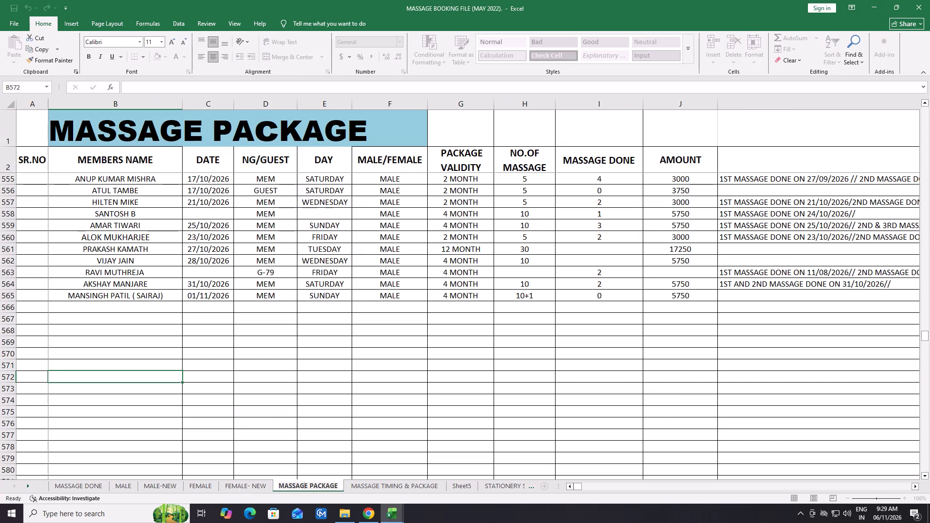
pyautogui.click(143, 302)
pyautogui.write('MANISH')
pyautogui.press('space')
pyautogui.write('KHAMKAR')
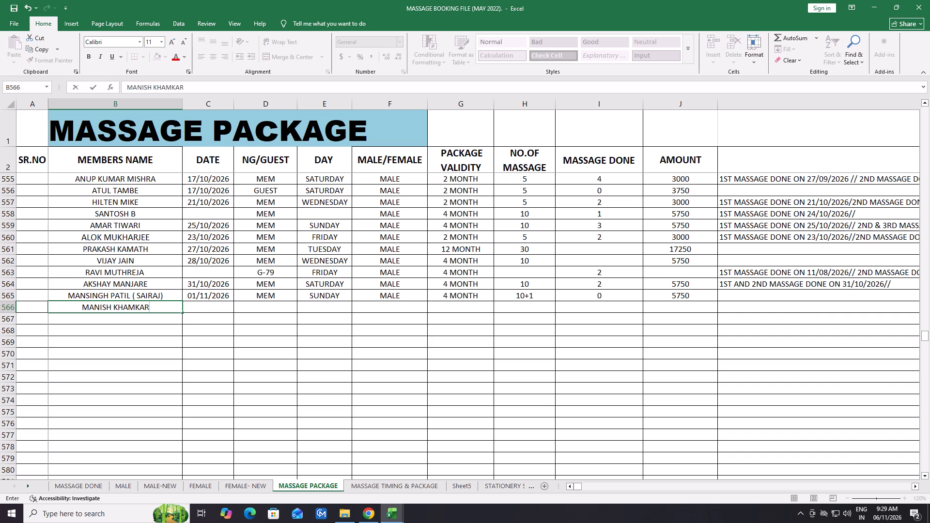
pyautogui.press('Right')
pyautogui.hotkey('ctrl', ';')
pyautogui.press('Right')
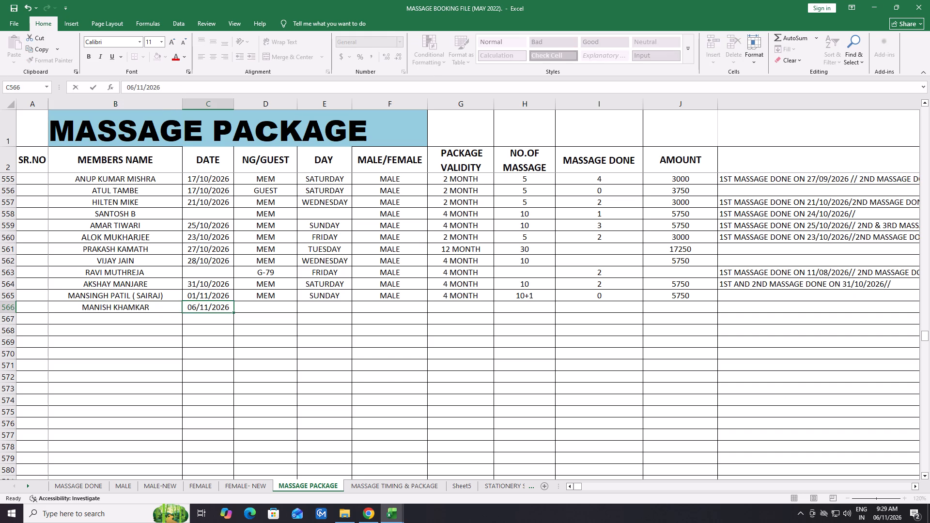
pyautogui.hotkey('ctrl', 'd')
# Start row 567 with the second client's name, date 06/11/2026 and GUEST.
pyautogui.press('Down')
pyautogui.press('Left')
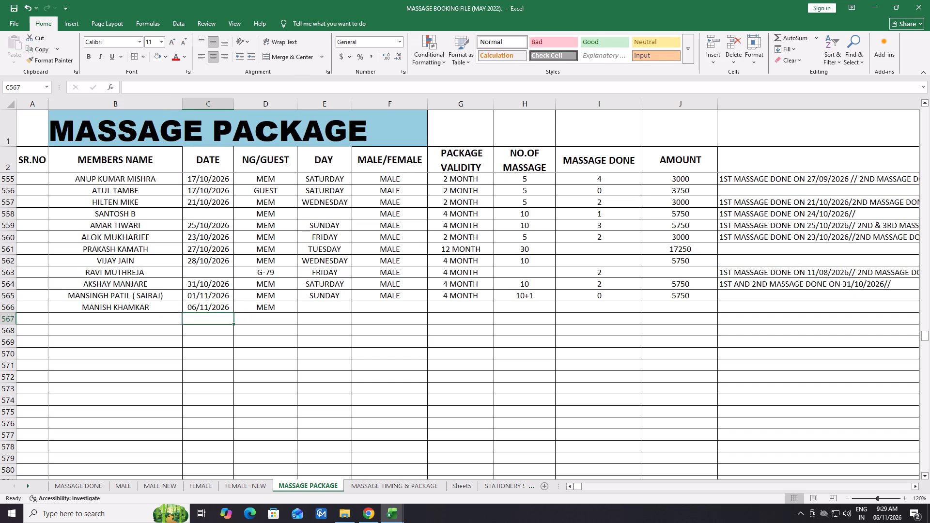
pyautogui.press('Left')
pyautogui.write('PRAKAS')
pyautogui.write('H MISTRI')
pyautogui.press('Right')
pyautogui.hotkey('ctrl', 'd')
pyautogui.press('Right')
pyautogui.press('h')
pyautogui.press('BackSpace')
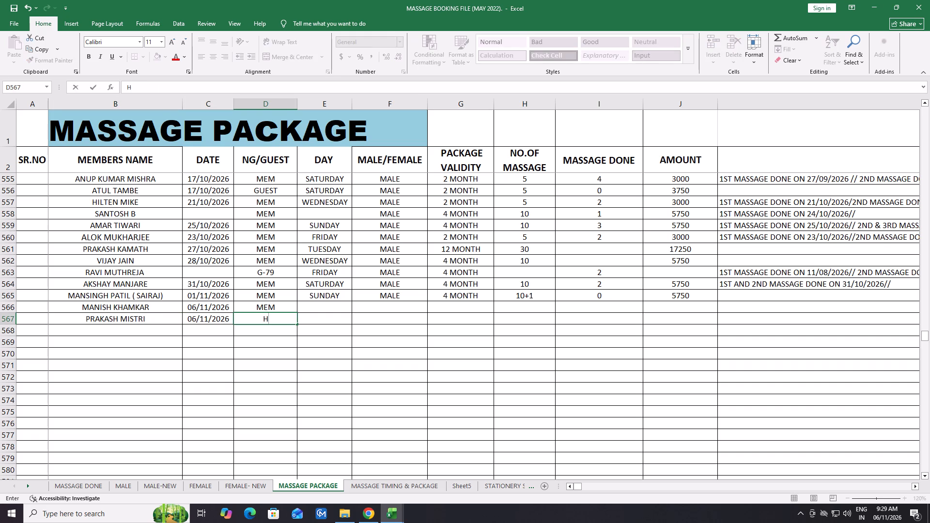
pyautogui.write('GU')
# Set the day to FRIDAY and the gender to MALE for rows 566 and 567.
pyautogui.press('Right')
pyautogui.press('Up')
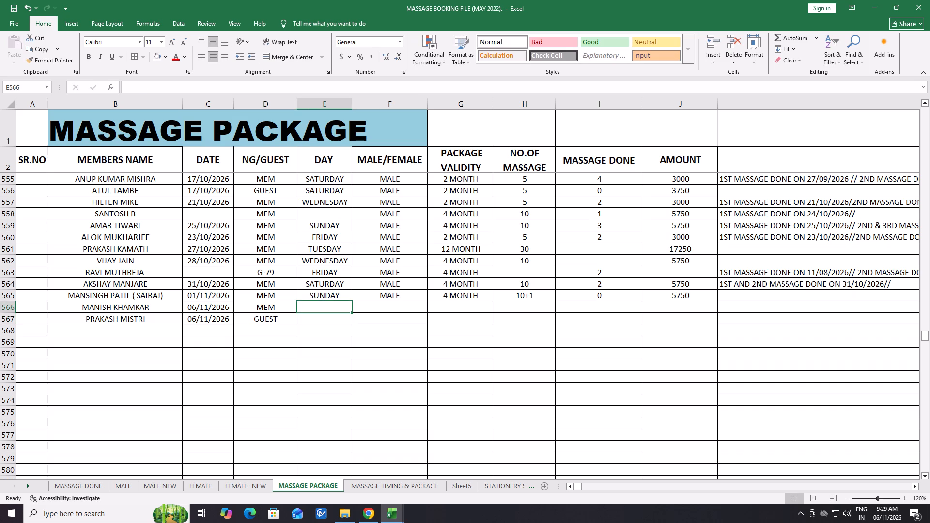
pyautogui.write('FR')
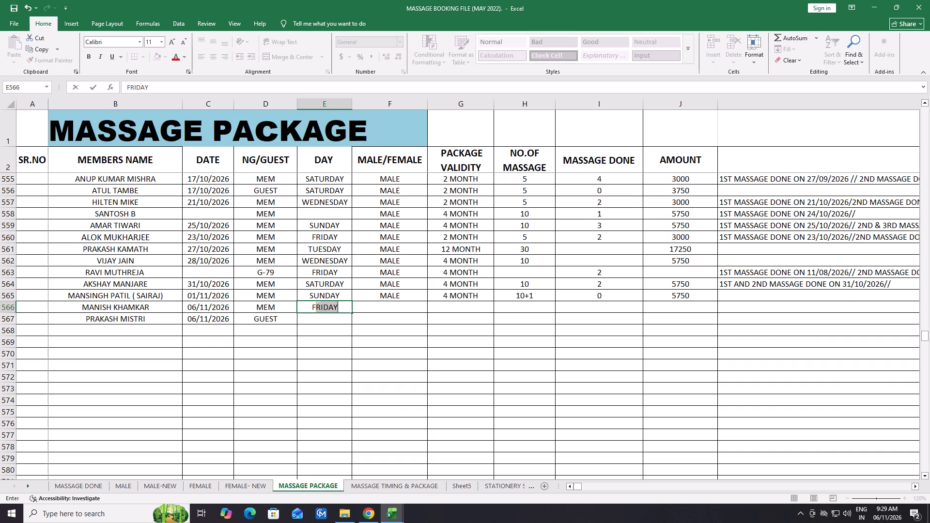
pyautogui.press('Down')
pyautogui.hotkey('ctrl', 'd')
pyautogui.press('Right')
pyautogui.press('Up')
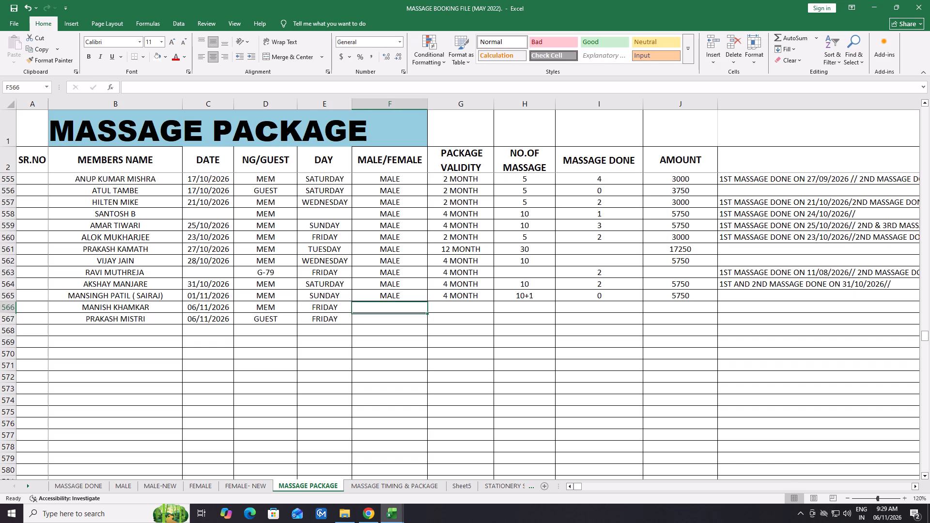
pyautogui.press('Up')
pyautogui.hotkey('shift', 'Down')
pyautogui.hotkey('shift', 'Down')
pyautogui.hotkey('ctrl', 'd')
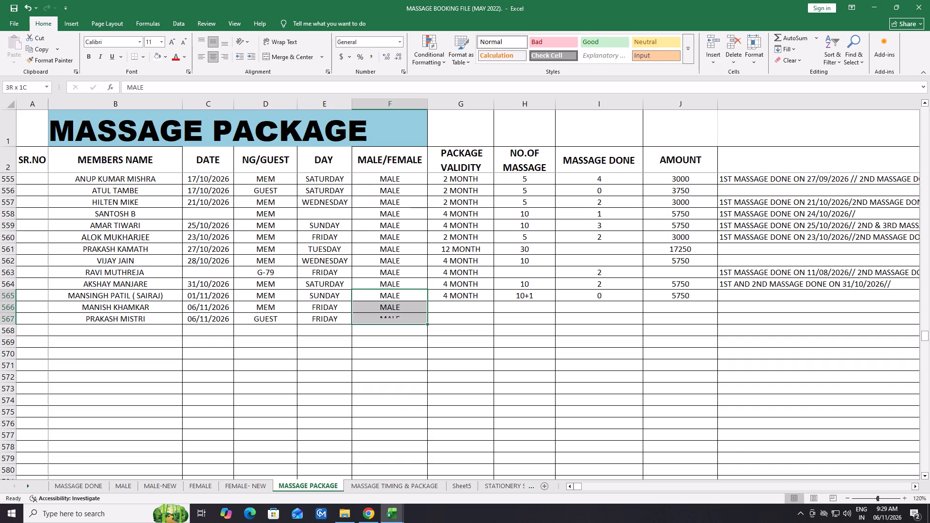
# Set the package validity to 2 MONTH in rows 566 and 567.
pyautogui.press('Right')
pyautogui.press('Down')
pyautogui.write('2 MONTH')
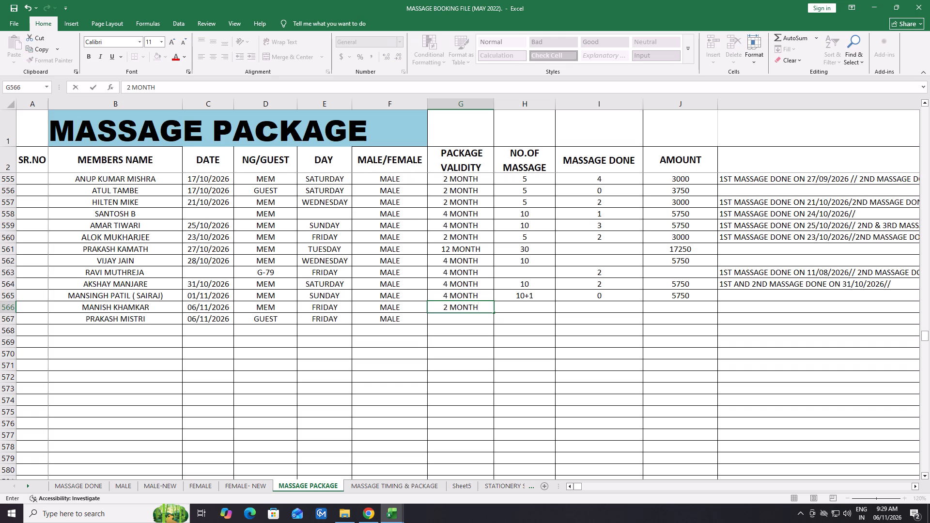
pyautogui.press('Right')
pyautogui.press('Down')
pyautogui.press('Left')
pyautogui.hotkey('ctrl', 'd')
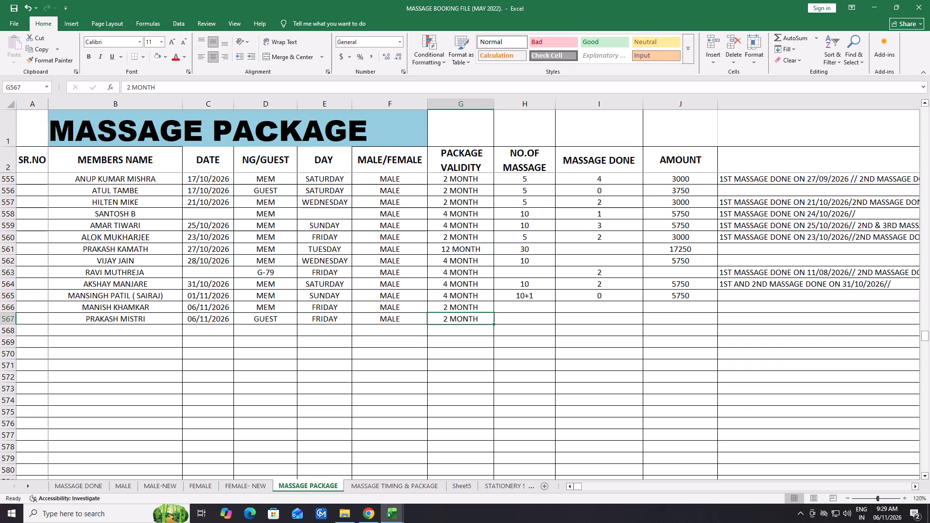
# Enter 5 as the number of massages in rows 566 and 567.
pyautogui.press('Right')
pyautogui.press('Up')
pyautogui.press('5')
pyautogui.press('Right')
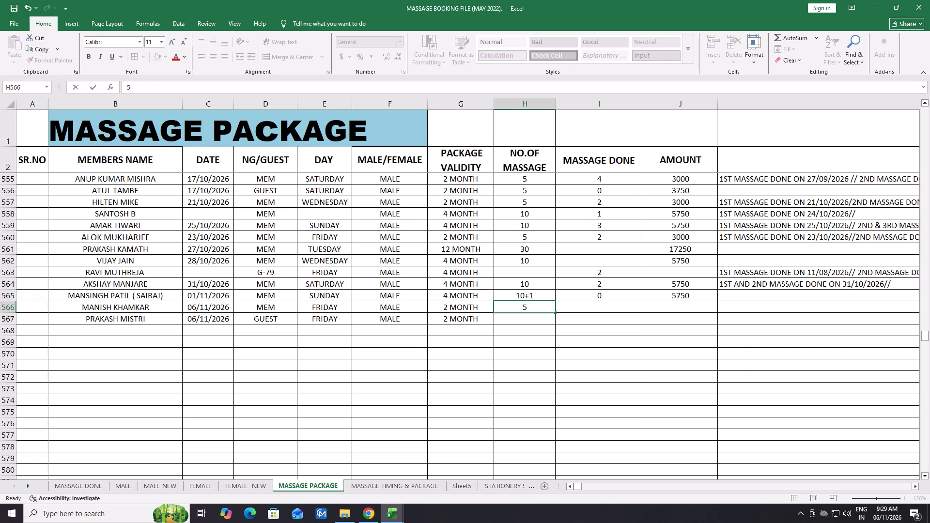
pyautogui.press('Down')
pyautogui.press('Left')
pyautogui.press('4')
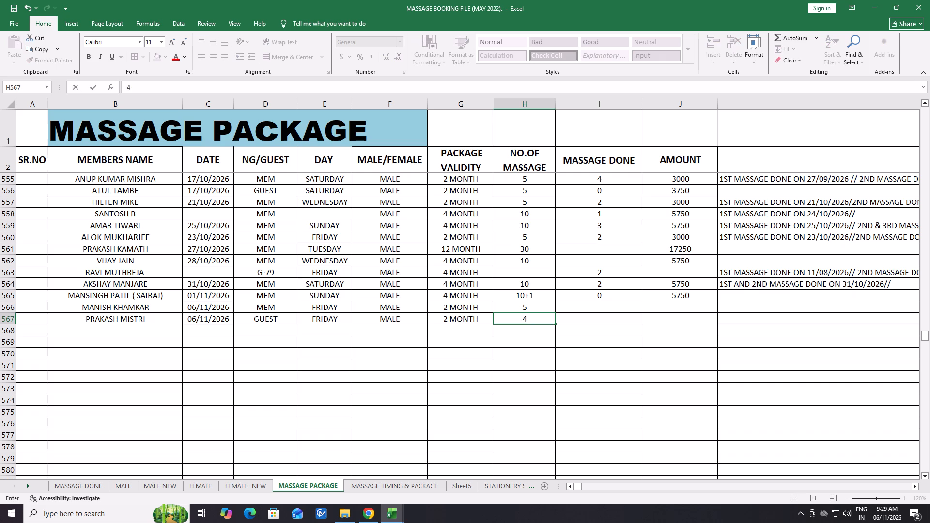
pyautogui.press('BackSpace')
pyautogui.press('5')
# Enter 1 under MASSAGE DONE for rows 566 and 567.
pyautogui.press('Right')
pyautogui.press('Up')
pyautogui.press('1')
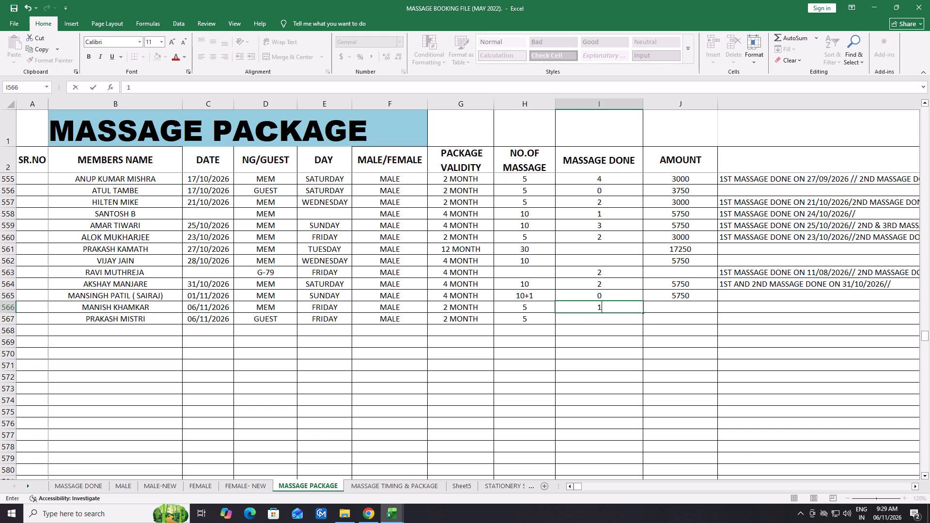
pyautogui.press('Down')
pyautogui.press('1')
# Enter amounts of 3000 in row 566 and 3750 in row 567, and save the workbook.
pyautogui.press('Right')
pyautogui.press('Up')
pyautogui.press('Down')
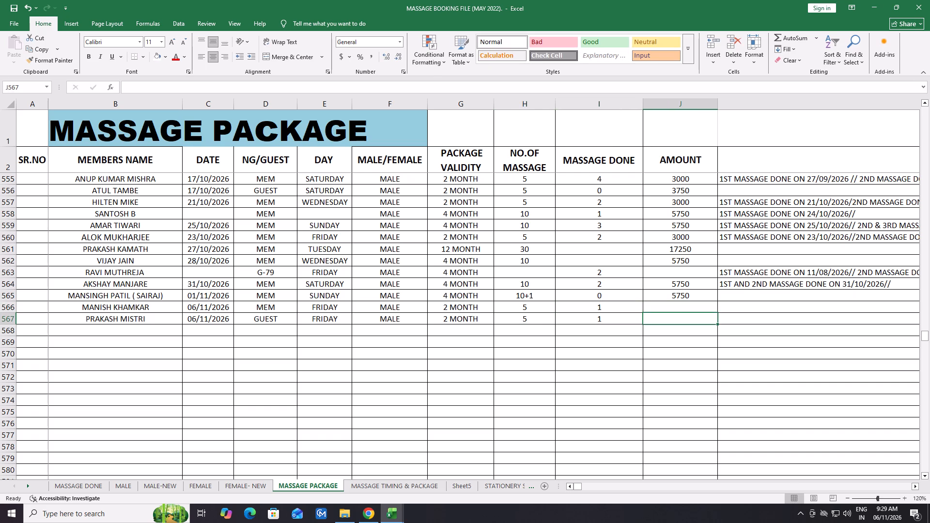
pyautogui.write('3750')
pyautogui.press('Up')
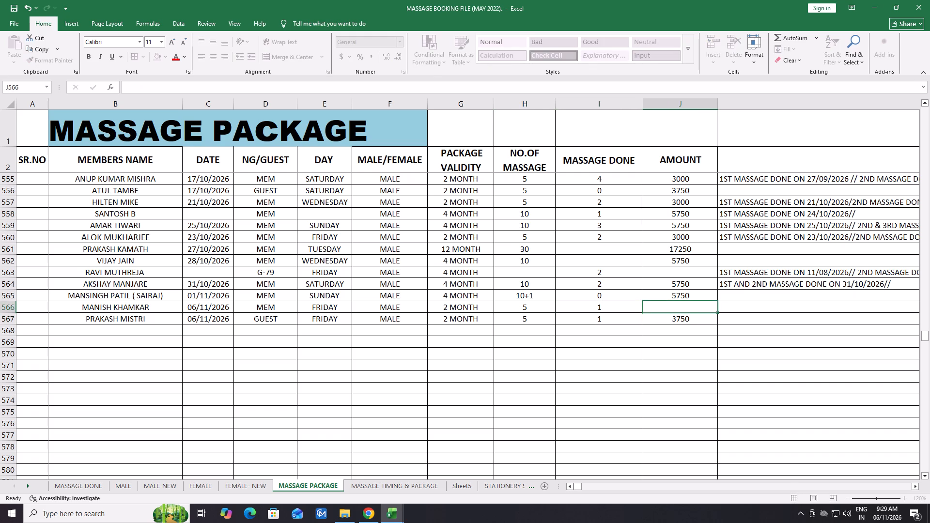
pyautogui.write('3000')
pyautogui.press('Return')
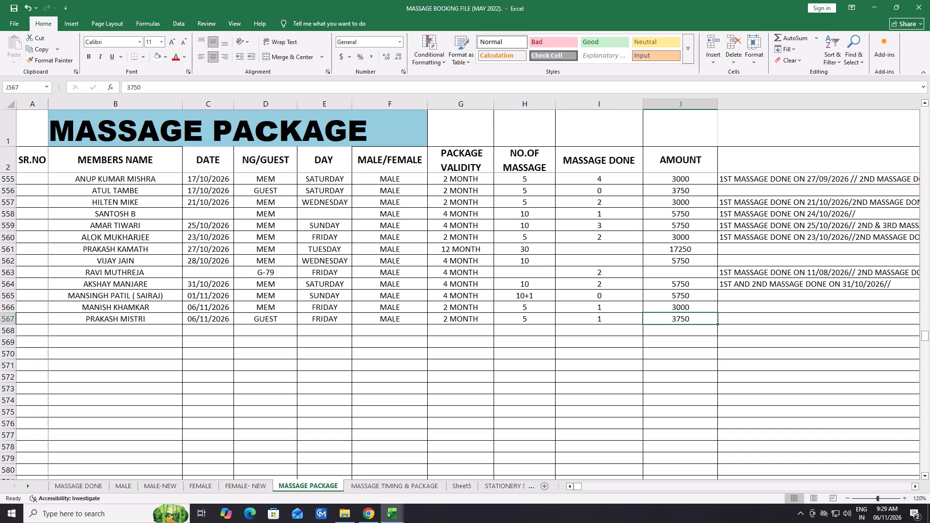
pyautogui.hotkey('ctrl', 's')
# Begin the REMARKS entry in row 566 with "1ST MASSAGE DONE ON".
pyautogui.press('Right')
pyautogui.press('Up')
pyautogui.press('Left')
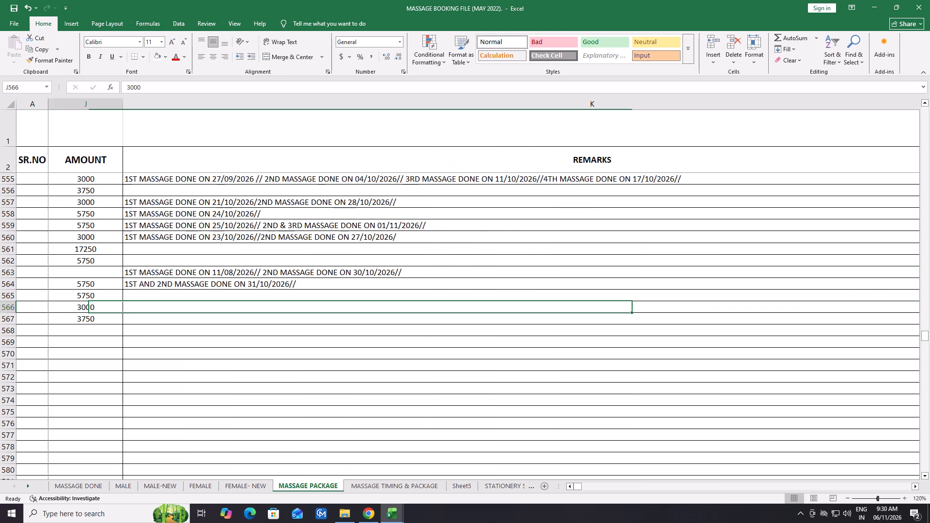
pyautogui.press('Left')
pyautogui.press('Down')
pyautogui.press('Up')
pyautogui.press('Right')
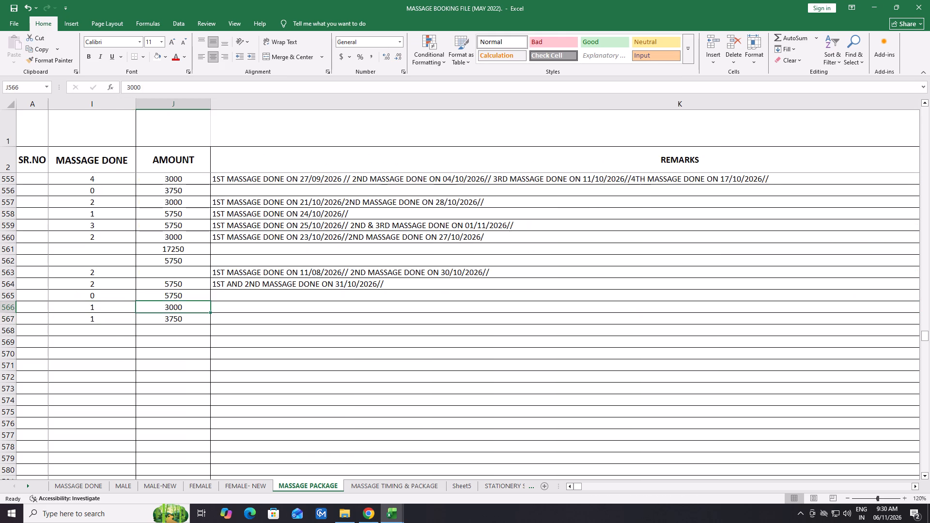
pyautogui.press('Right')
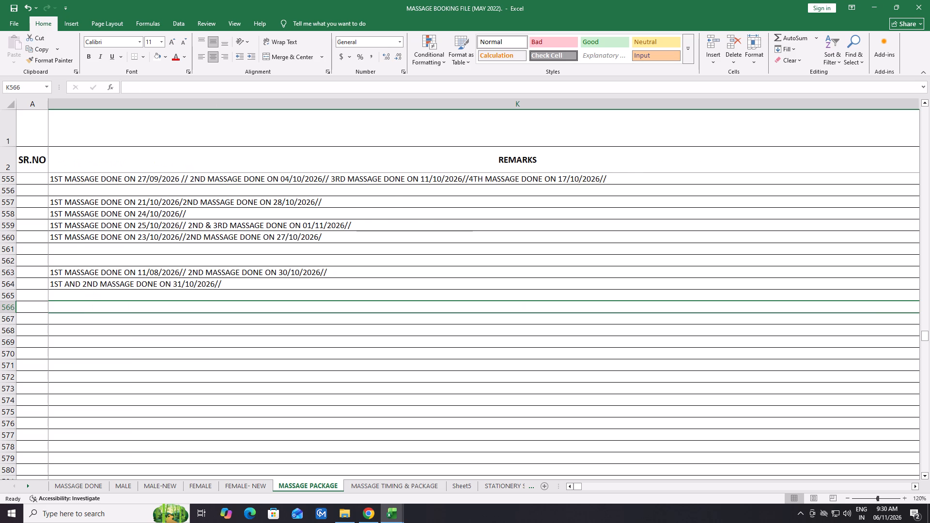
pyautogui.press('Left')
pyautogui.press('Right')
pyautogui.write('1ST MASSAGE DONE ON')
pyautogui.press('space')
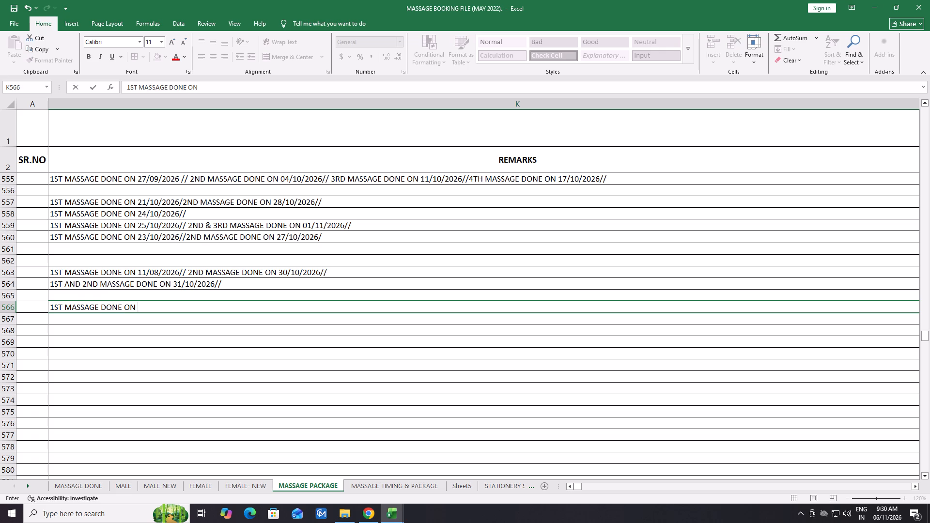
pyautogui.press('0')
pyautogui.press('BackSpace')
# On the MALE-NEW sheet, fill the 5-Nov-2026 bookings at 7 to 8 and 9 to 10 with light green.
pyautogui.click(170, 483)
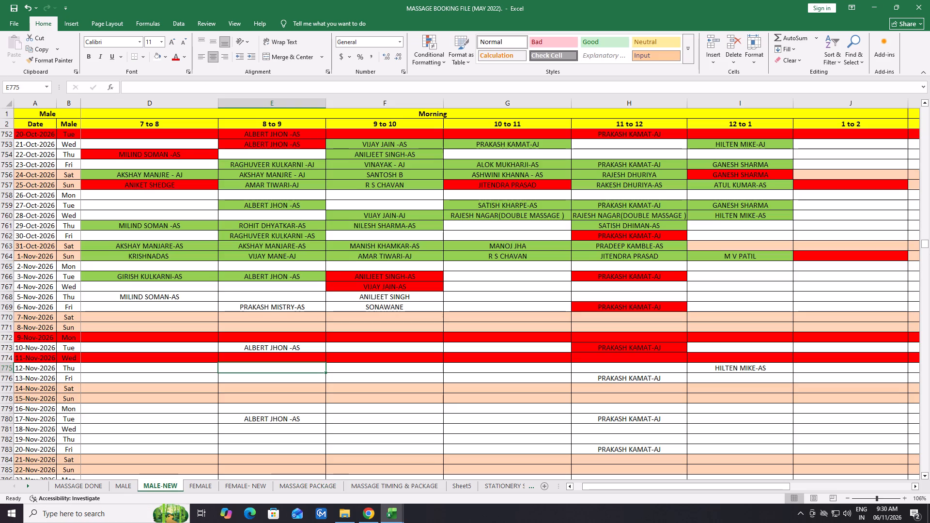
pyautogui.doubleClick(159, 299)
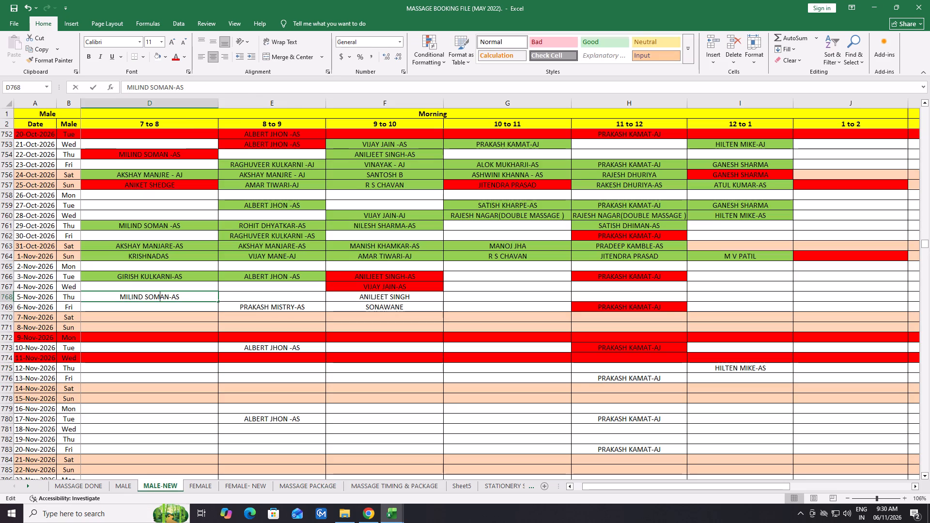
pyautogui.click(99, 394)
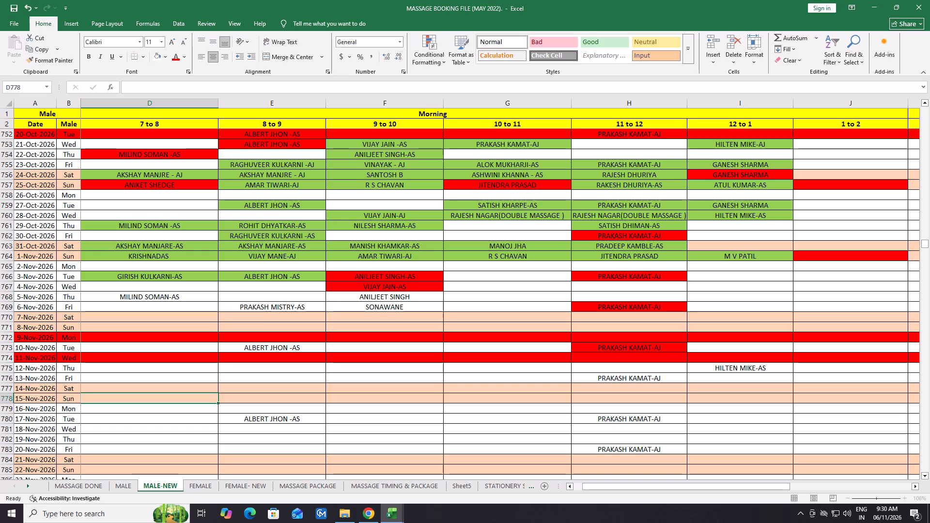
pyautogui.click(176, 297)
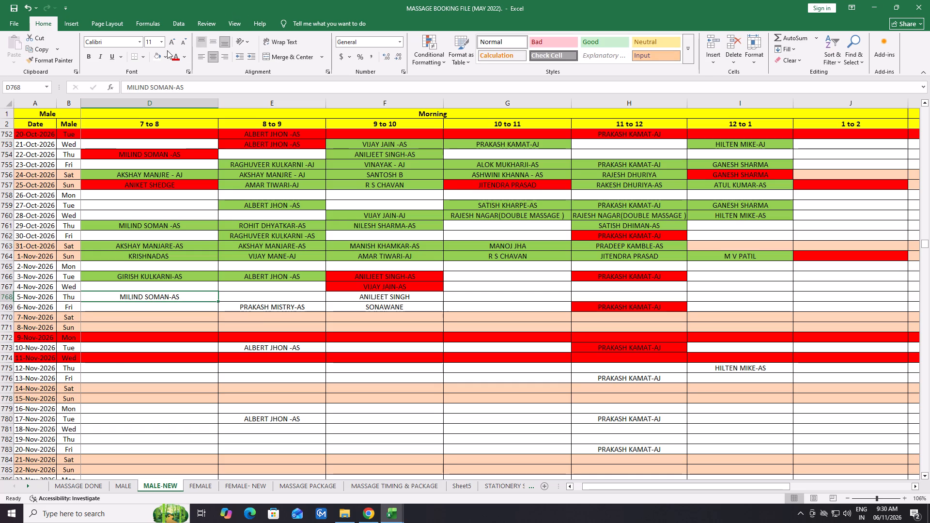
pyautogui.click(166, 56)
pyautogui.click(214, 197)
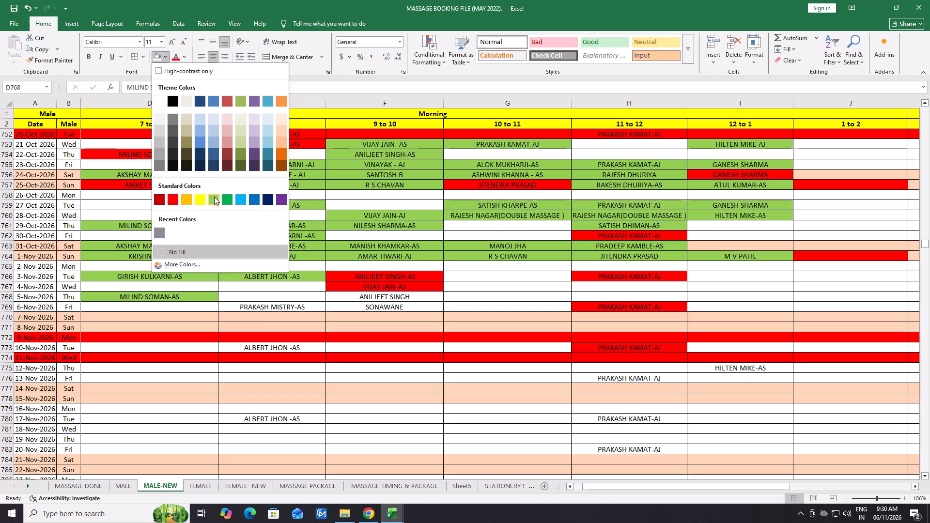
pyautogui.click(355, 298)
pyautogui.click(153, 56)
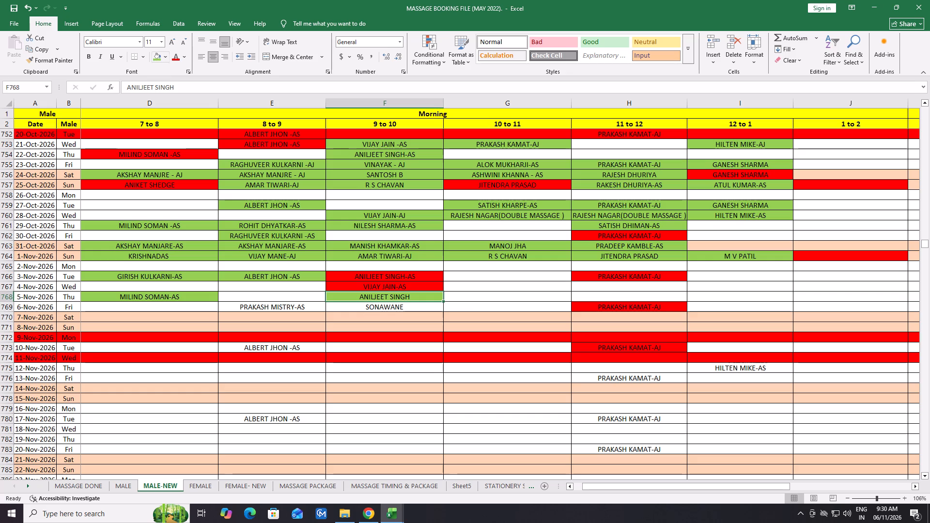
# Fill the 6-Nov-2026 bookings at 8 to 9 and 9 to 10 with the same light green.
pyautogui.click(279, 312)
pyautogui.moveTo(279, 312); pyautogui.dragTo(340, 311)
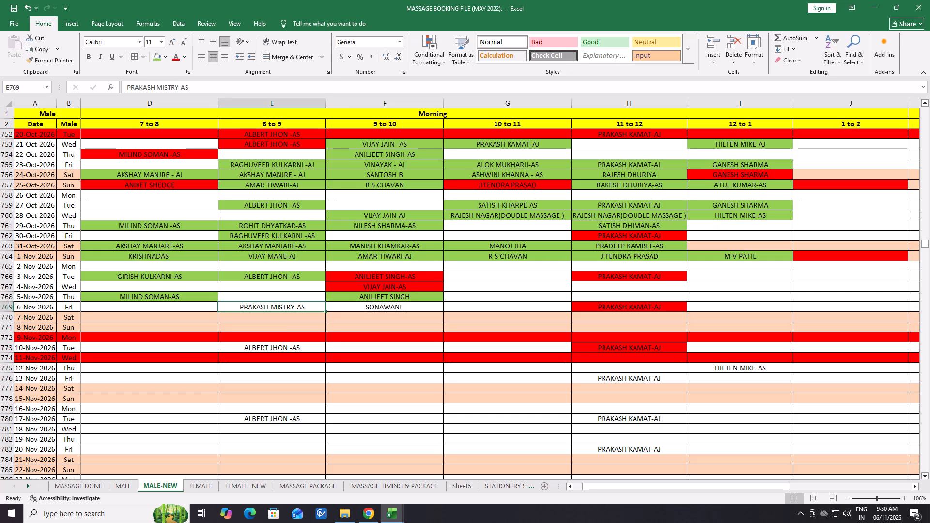
pyautogui.hotkey('shift', 'Right')
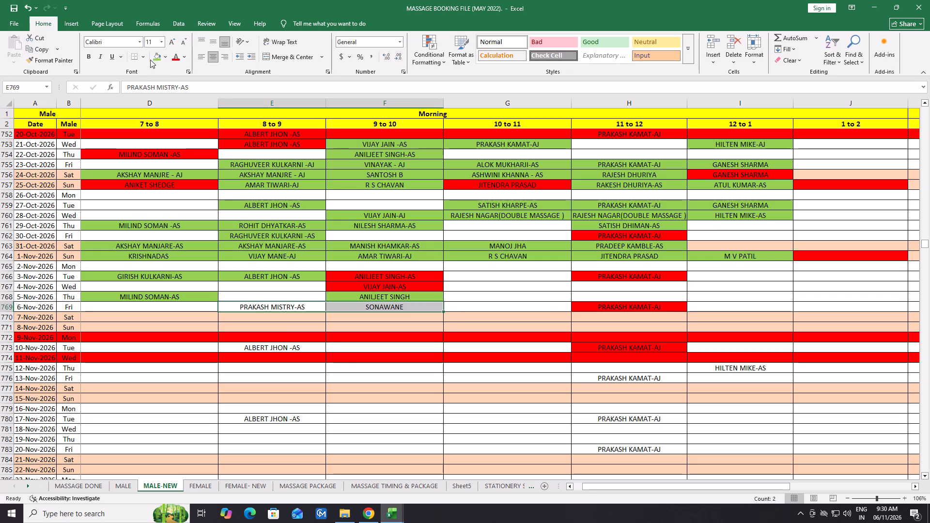
pyautogui.click(156, 60)
pyautogui.click(305, 372)
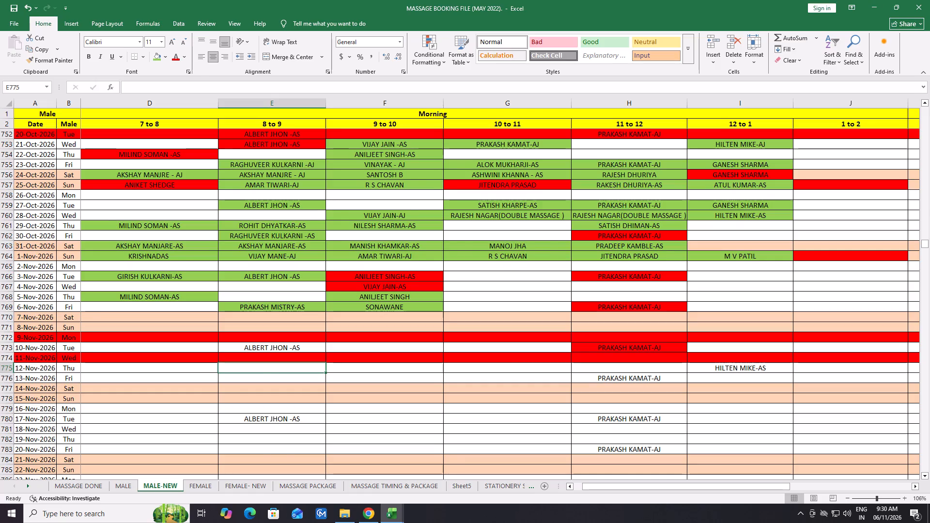
# Book the 14-Nov-2026 slots 7 to 8 and 8 to 9 for the member listed on 31-Oct at 7 to 8, with suffix -AS.
pyautogui.scroll(1, 319, 298)
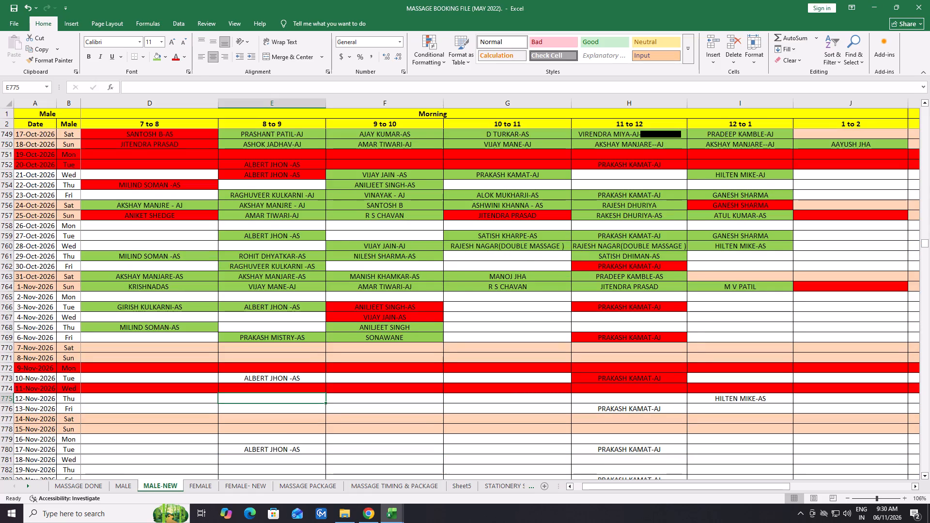
pyautogui.click(179, 415)
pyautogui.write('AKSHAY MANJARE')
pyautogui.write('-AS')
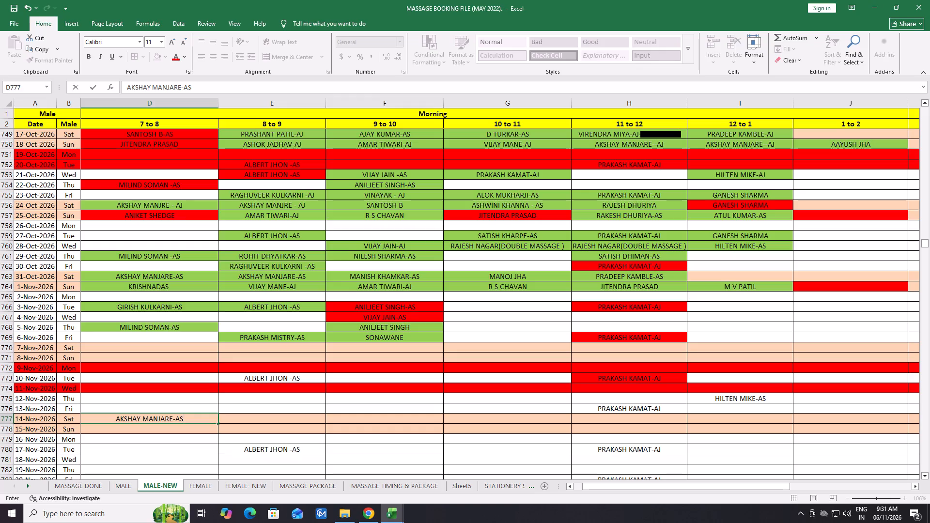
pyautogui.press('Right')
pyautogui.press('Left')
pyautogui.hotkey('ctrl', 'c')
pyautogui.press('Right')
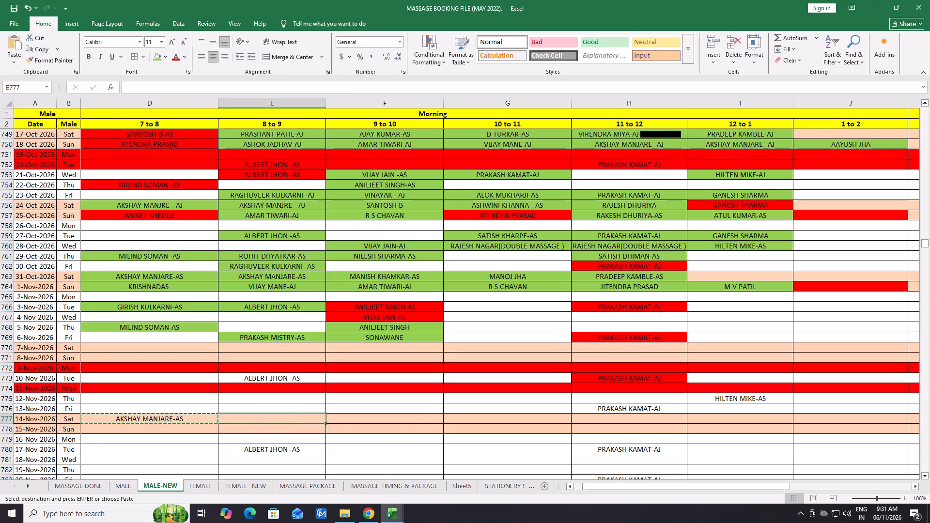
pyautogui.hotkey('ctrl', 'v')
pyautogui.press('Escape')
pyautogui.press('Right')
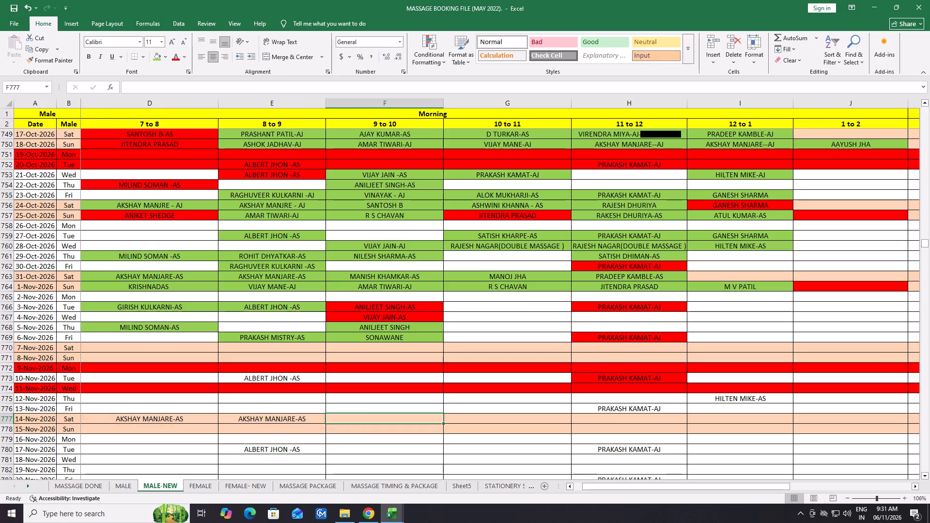
# Book the 14-Nov-2026 slot 9 to 10 for the member listed on 30-Oct at 8 to 9, with suffix -AS.
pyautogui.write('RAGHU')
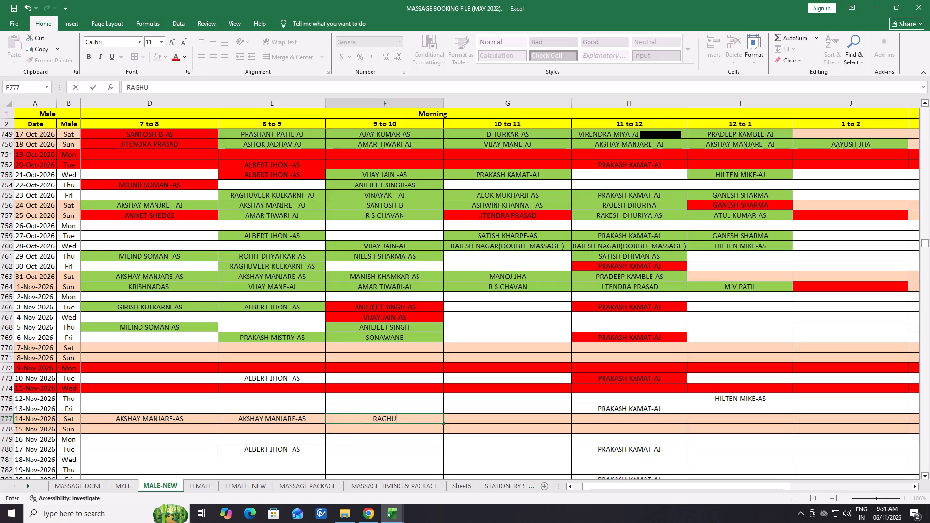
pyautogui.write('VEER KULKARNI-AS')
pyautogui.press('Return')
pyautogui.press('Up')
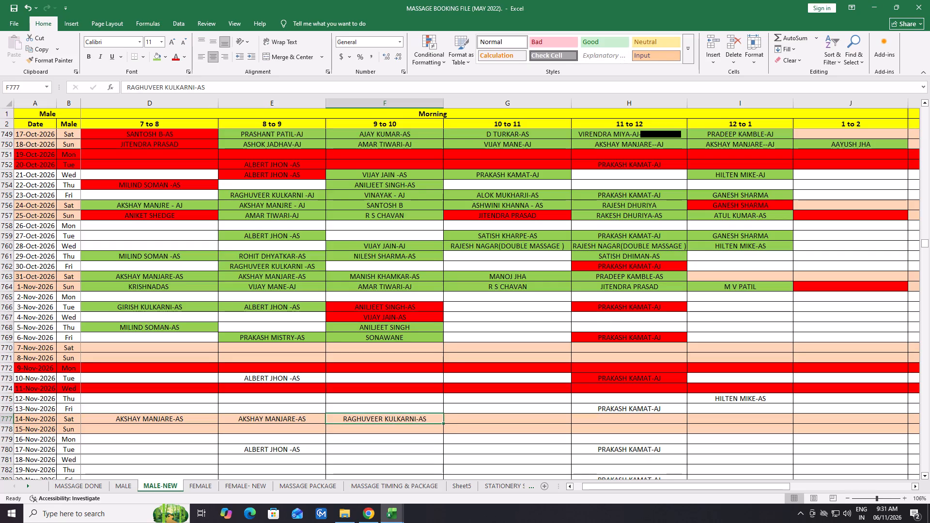
# Check the 31-Oct 9 to 10 booking and complete the row 566 remark on the MASSAGE PACKAGE sheet with 31/10/2026///.
pyautogui.click(398, 278)
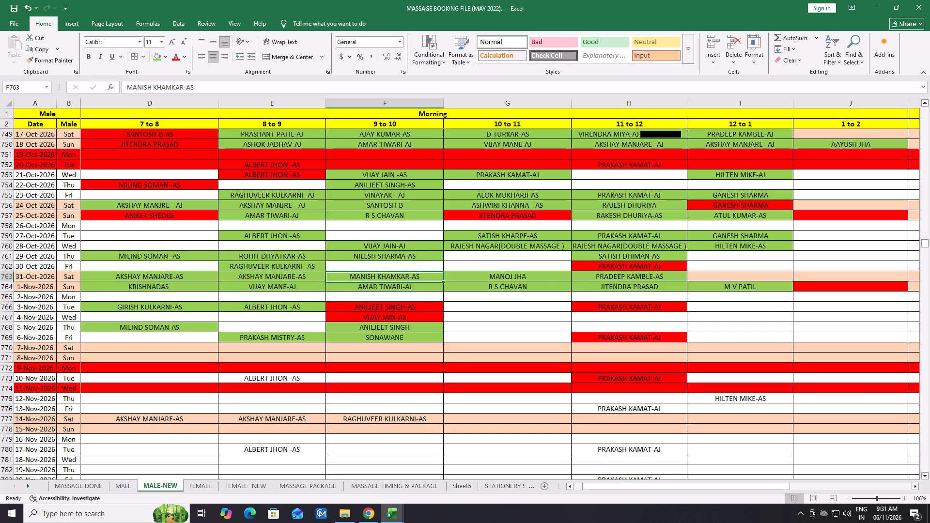
pyautogui.doubleClick(323, 488)
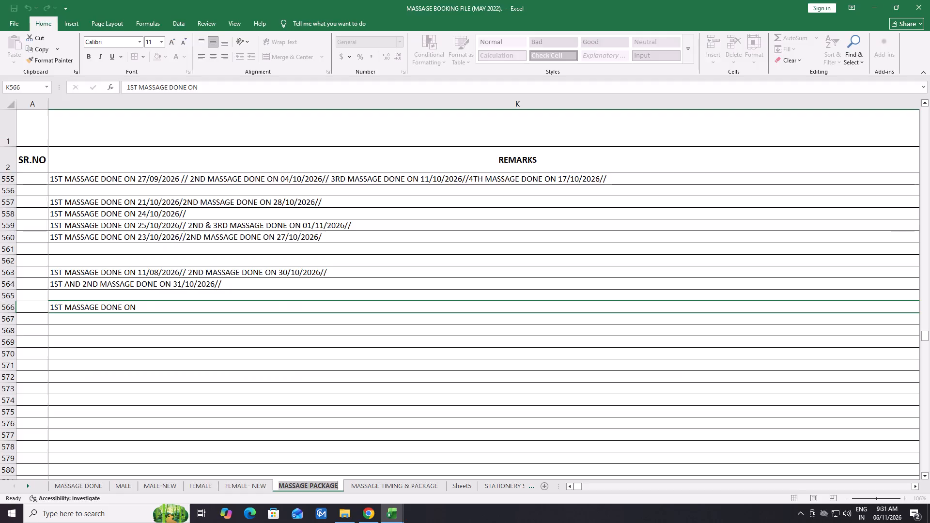
pyautogui.press('F2')
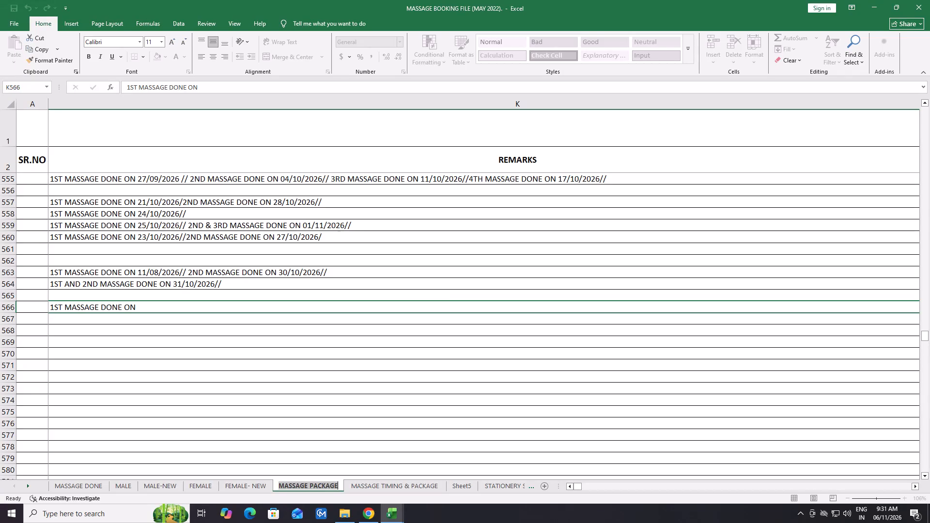
pyautogui.doubleClick(147, 306)
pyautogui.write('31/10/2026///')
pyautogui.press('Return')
# Copy the row 566 remark down into the REMARKS cell of row 567.
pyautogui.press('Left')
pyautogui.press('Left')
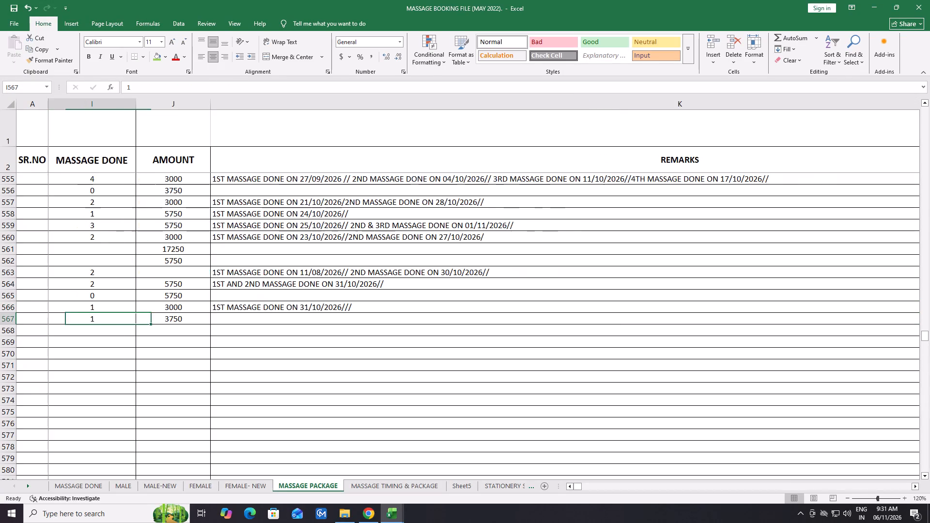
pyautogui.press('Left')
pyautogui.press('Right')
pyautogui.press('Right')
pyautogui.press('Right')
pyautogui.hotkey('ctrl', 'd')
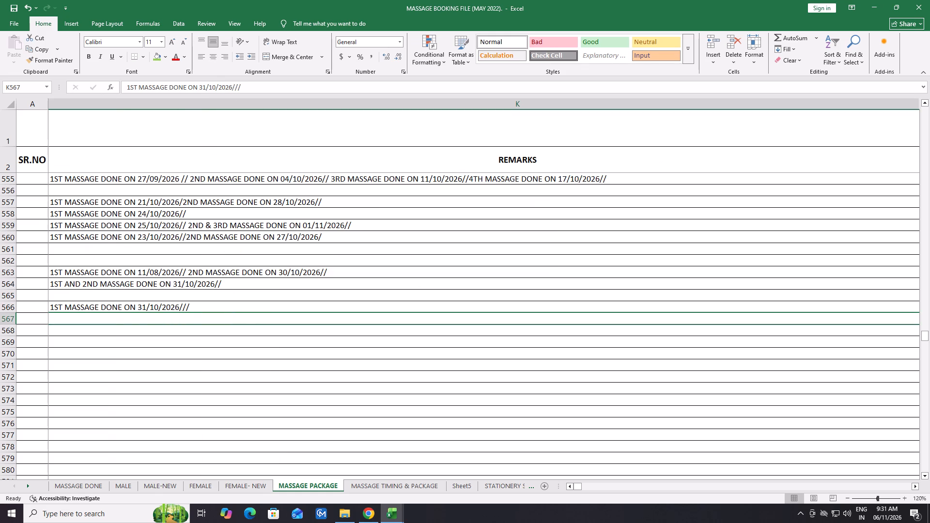
# Set the date in the row 567 remark to 06/11/2026 and save the workbook.
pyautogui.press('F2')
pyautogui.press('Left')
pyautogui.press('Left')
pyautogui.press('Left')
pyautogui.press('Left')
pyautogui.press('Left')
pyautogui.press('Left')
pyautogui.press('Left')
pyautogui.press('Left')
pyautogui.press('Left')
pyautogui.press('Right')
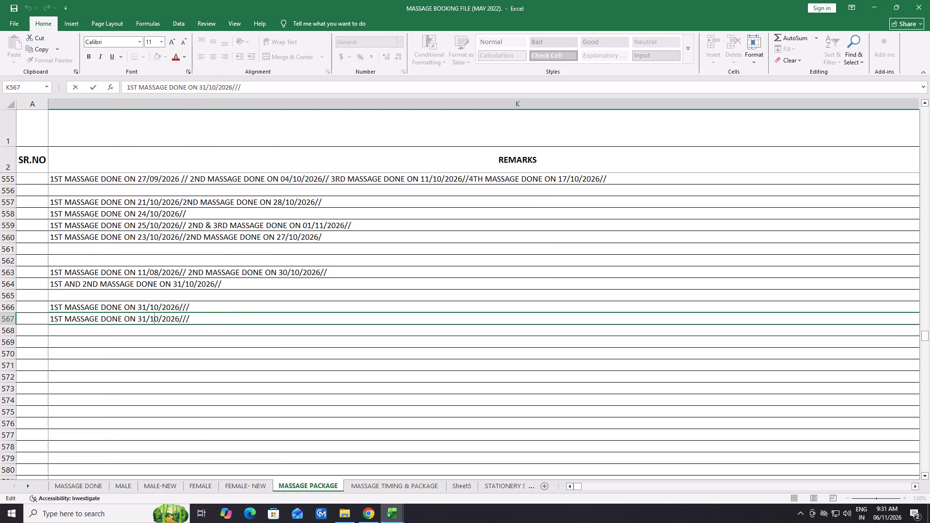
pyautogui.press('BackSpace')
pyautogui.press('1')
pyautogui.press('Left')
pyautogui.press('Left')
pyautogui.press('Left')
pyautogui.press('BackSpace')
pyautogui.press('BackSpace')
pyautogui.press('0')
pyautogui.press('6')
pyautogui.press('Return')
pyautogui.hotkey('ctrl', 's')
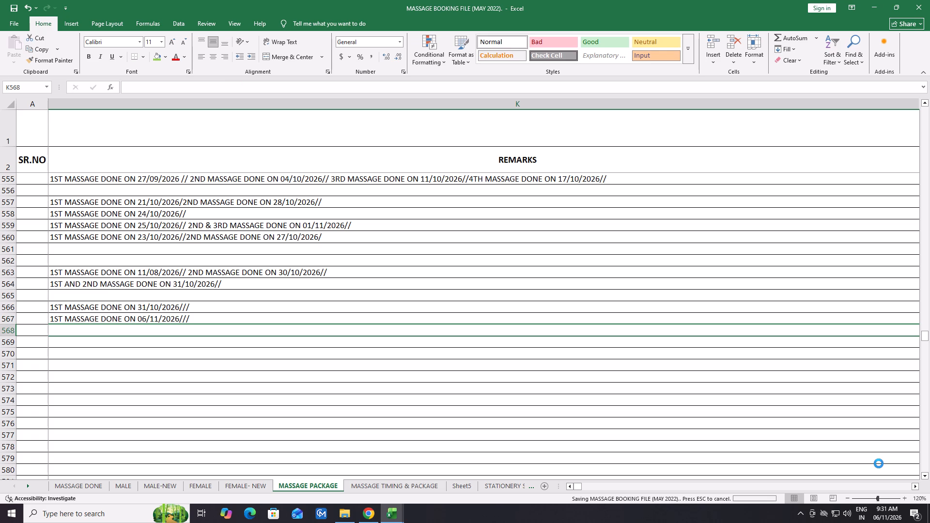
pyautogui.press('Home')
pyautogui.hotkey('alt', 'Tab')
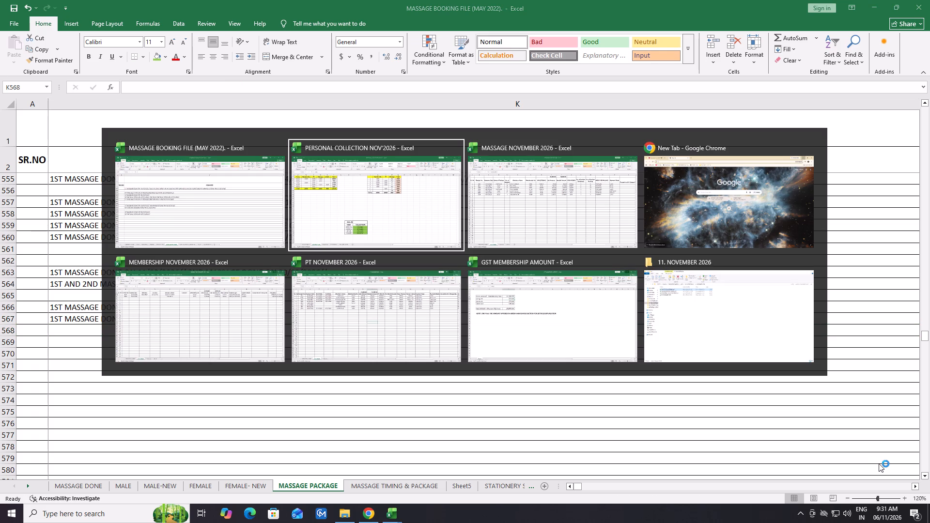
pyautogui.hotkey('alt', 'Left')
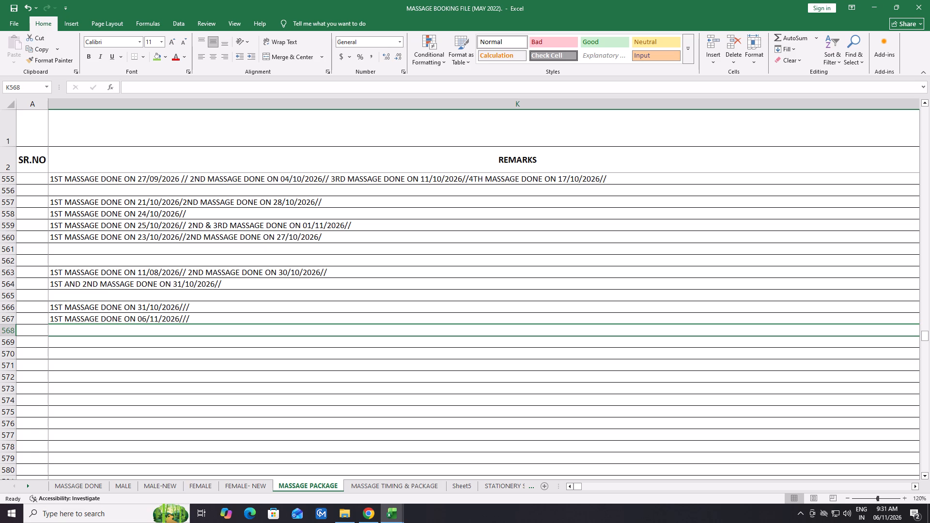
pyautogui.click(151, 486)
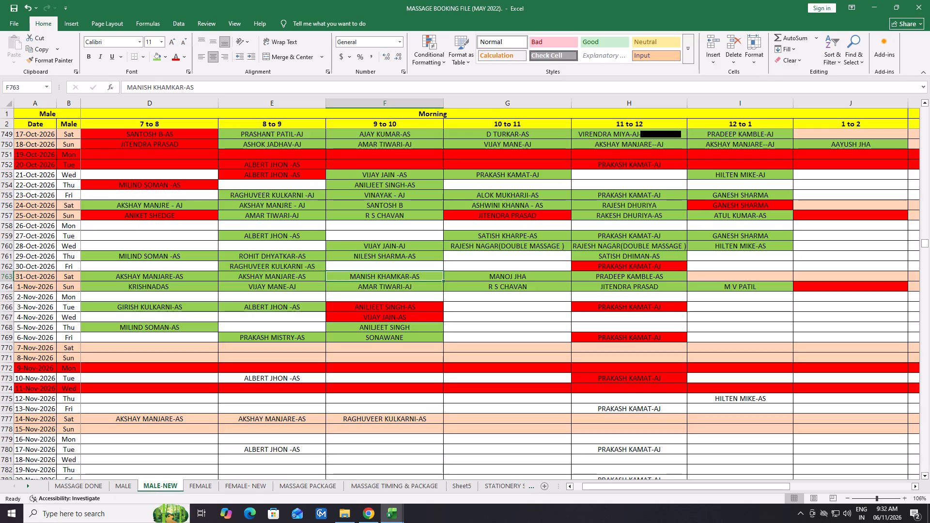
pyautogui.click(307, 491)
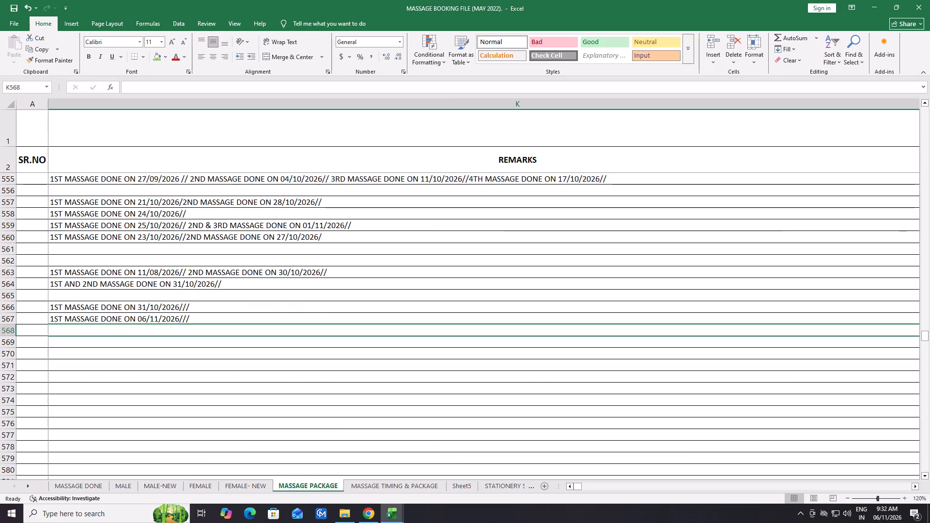
# Find the member with surname SONAWANE on the MASSAGE PACKAGE sheet and set the MASSAGE DONE count in row 507 to 6.
pyautogui.hotkey('ctrl', 'f')
pyautogui.press('BackSpace')
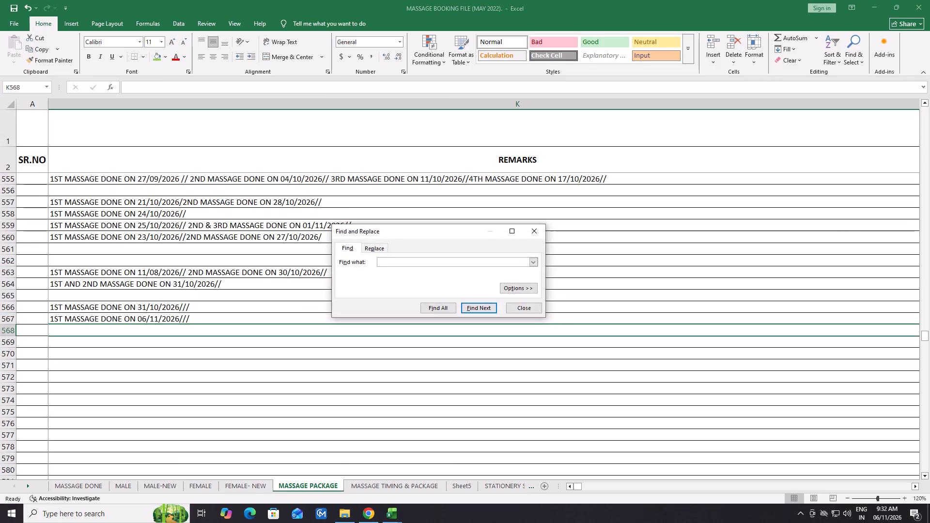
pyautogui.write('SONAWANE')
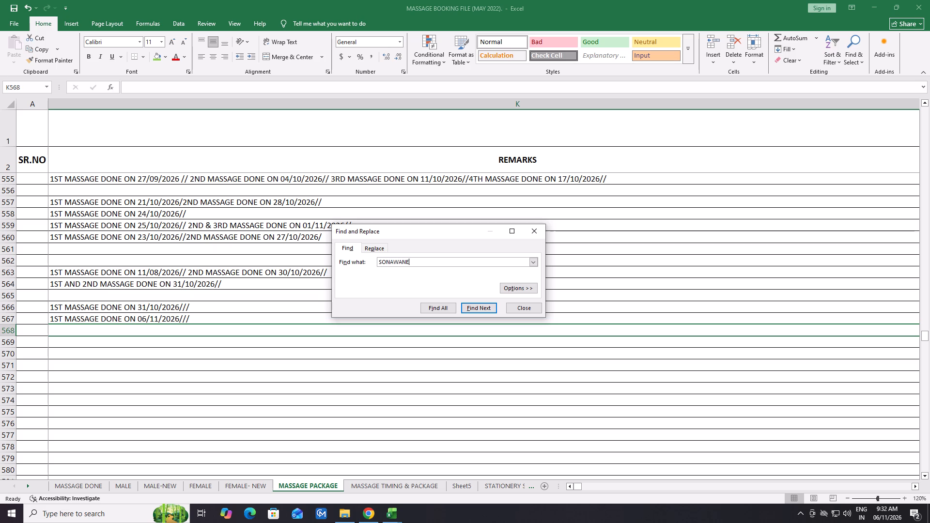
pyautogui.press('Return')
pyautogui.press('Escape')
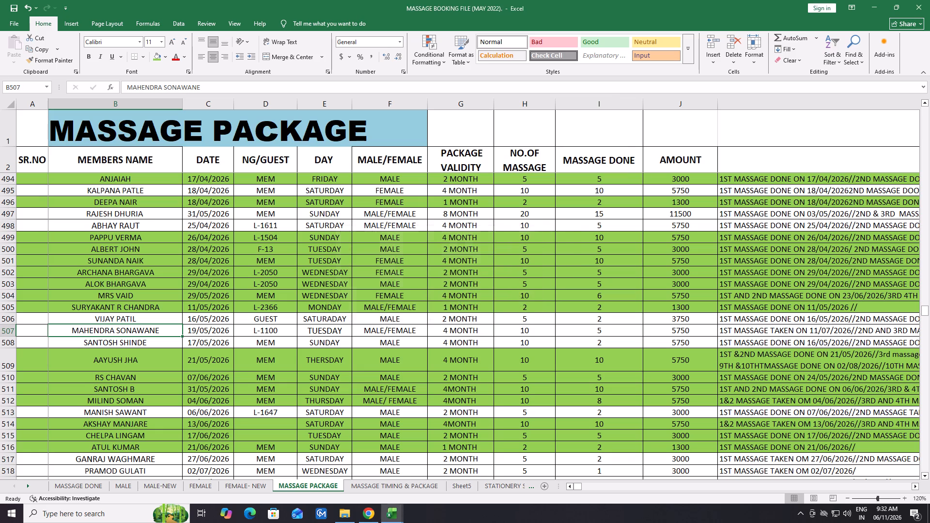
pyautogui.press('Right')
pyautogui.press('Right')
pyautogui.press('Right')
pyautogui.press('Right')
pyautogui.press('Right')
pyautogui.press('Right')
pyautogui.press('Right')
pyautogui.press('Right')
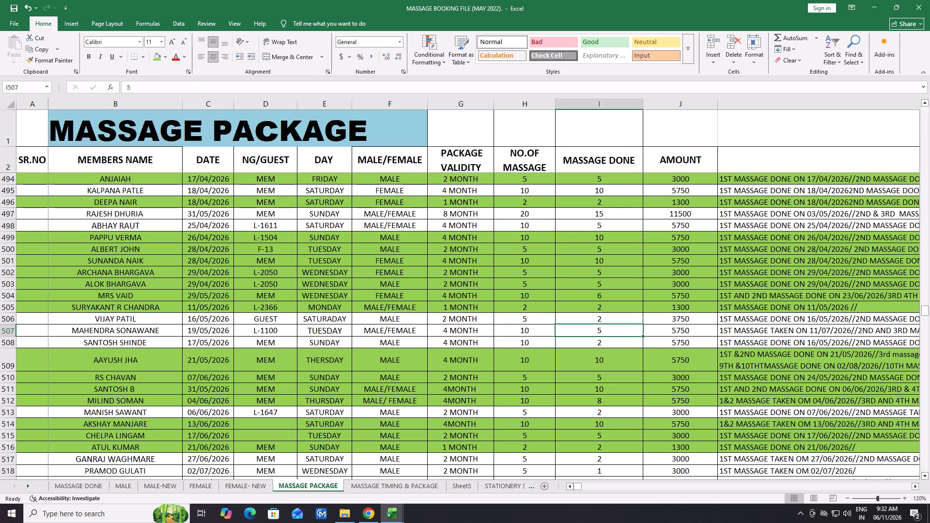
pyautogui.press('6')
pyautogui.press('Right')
# Append "6TH MASSAGE DONE ON 06/11/2026//" to the row 507 remark and save the workbook.
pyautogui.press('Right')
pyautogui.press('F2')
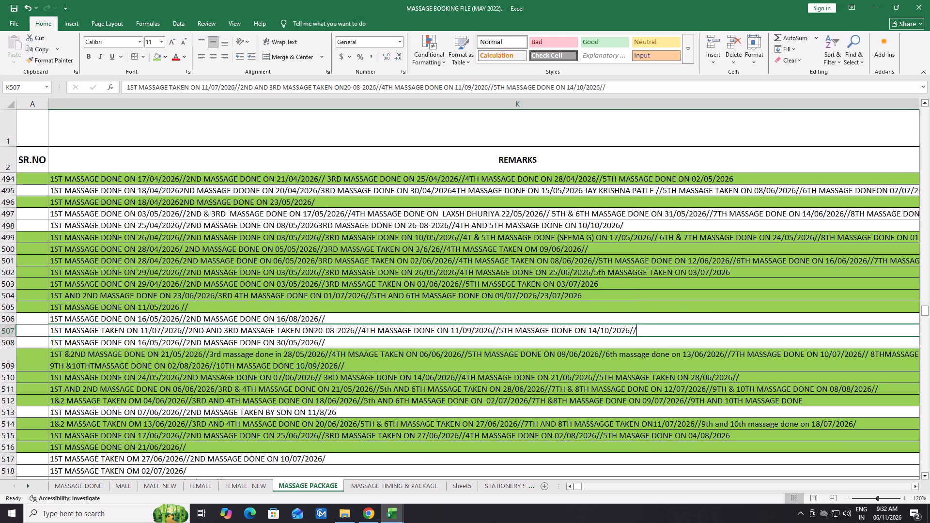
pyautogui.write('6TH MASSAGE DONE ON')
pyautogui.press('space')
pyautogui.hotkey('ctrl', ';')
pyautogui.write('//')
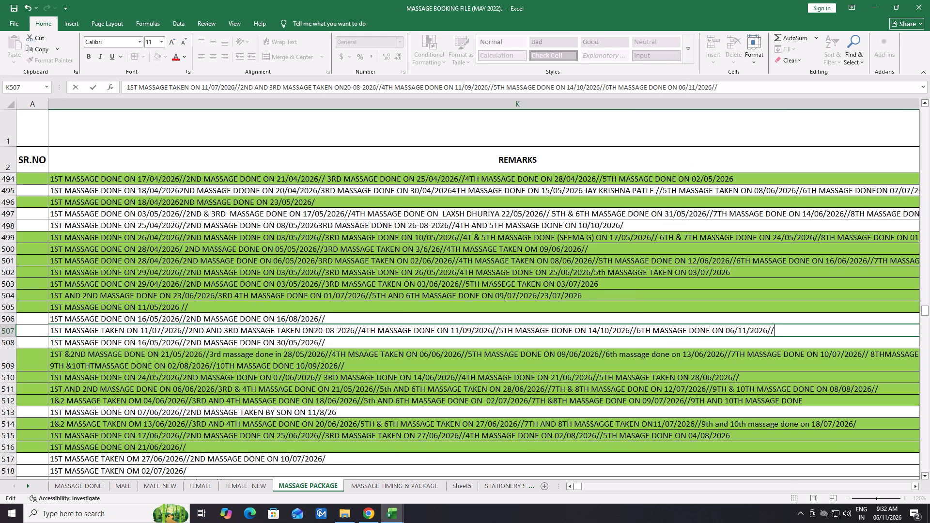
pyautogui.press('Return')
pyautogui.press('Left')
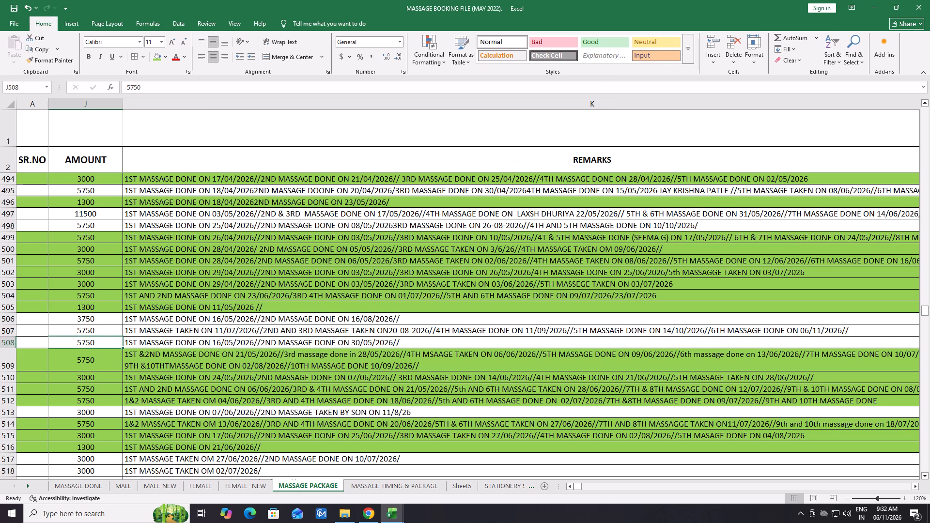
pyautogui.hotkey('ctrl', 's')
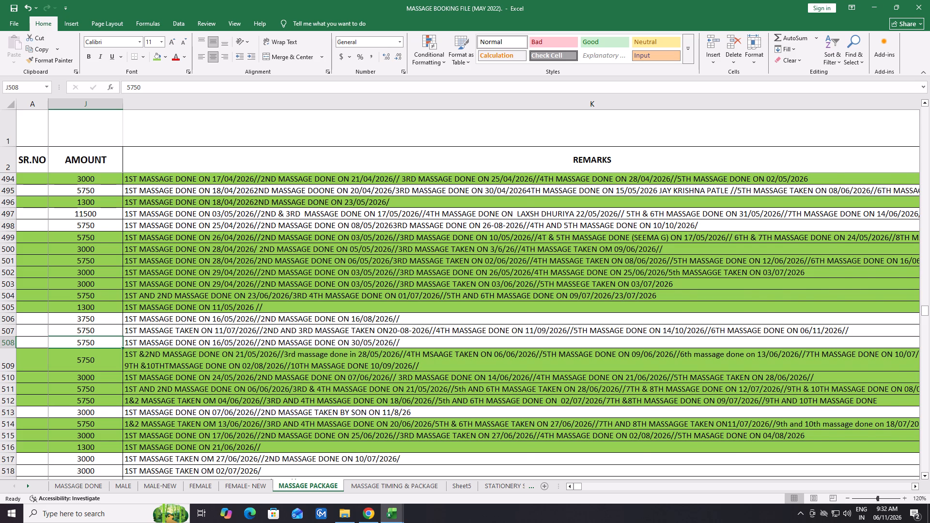
# Review the latest package entries down to row 567 and the November bookings on the MALE-NEW sheet.
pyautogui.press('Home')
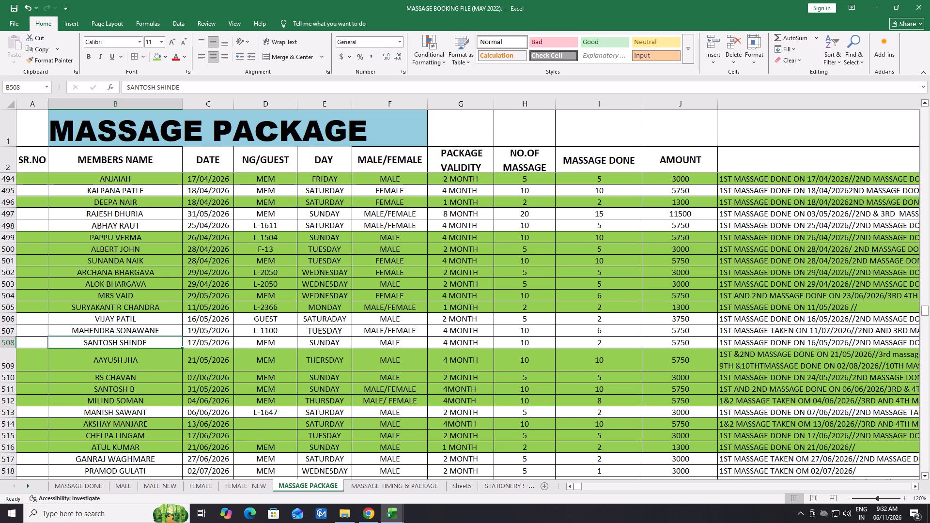
pyautogui.scroll(-8, 243, 365)
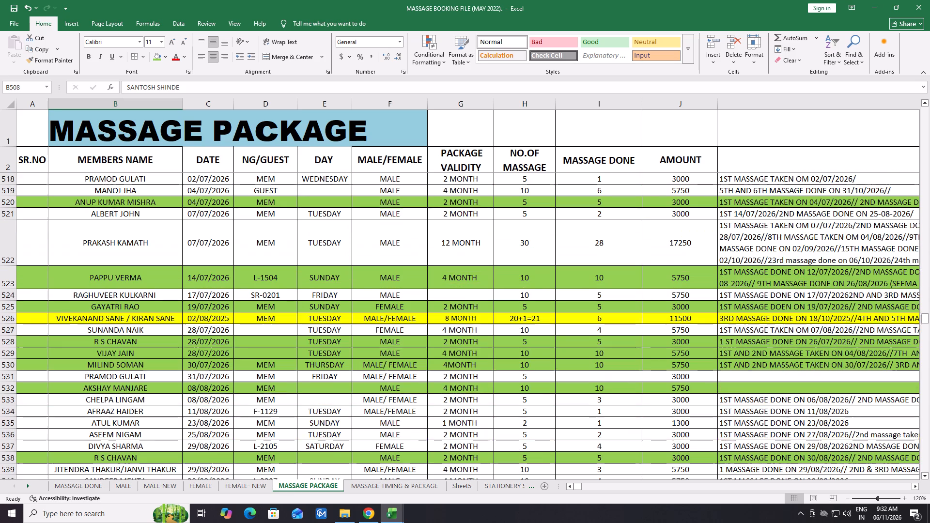
pyautogui.scroll(-7, 243, 365)
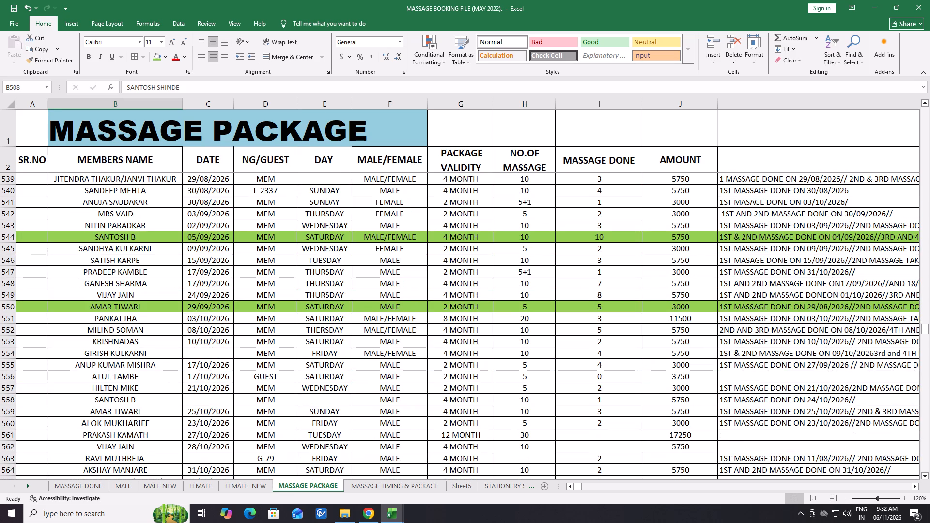
pyautogui.scroll(-5, 243, 365)
pyautogui.click(186, 327)
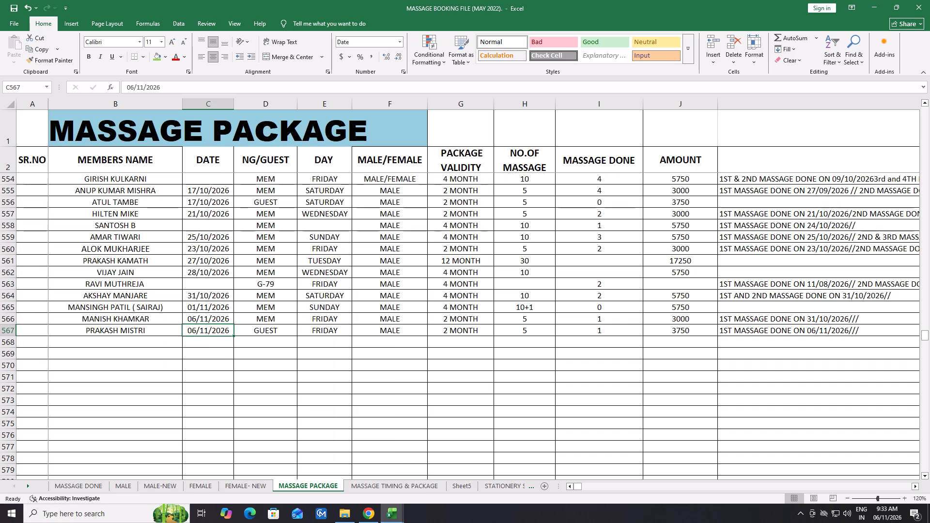
pyautogui.click(164, 481)
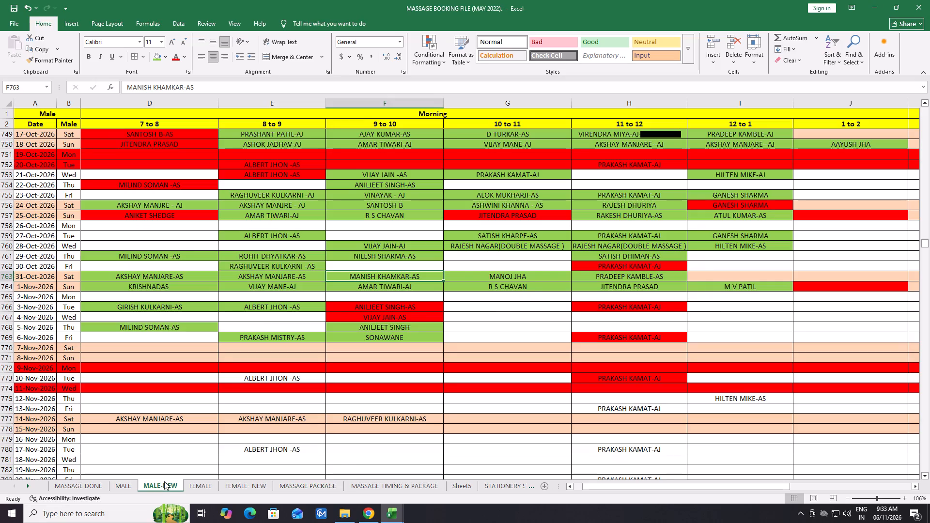
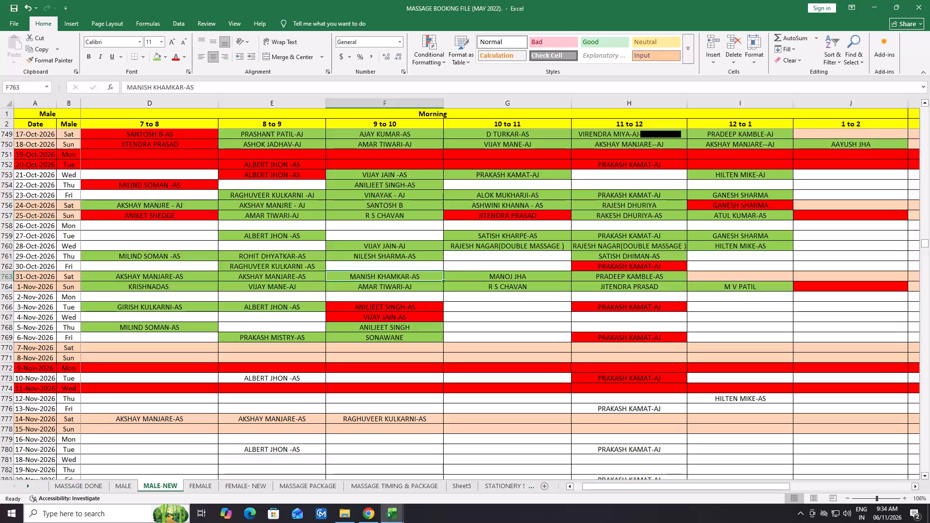
# Save the massage booking workbook.
pyautogui.hotkey('ctrl', 's')
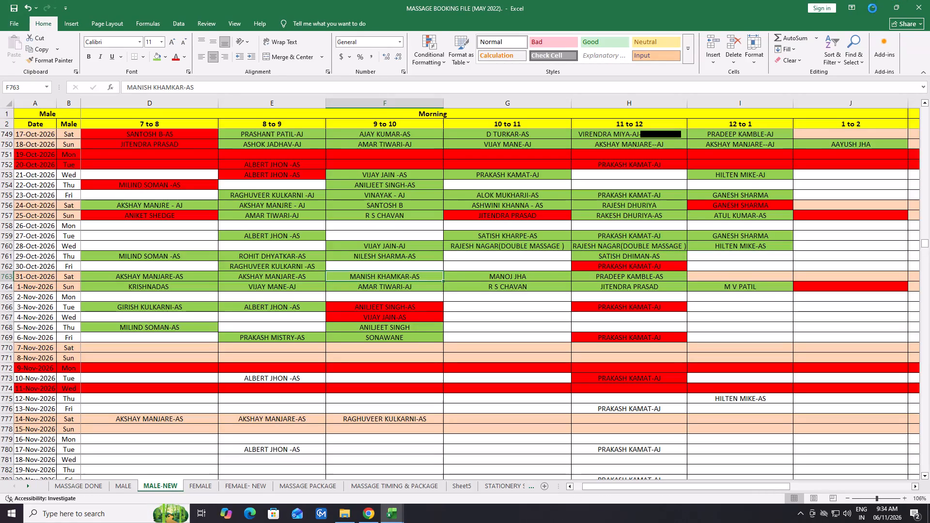
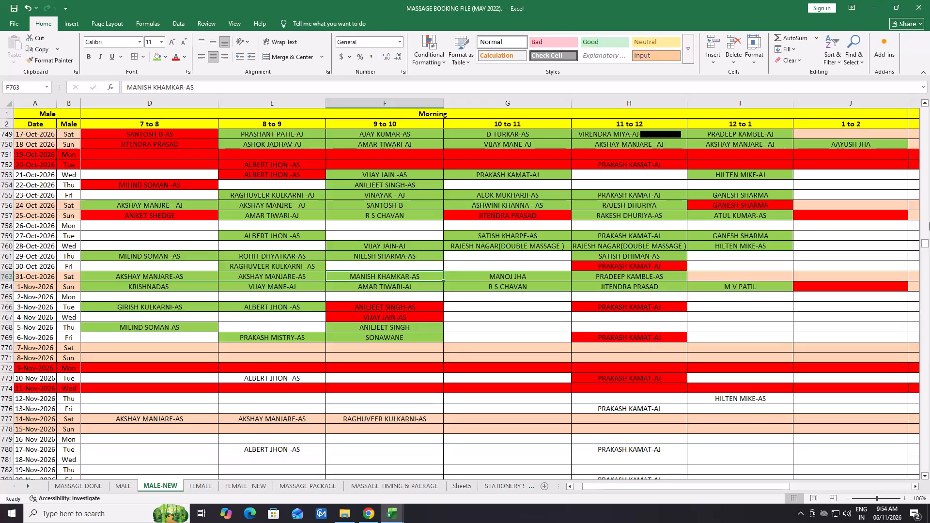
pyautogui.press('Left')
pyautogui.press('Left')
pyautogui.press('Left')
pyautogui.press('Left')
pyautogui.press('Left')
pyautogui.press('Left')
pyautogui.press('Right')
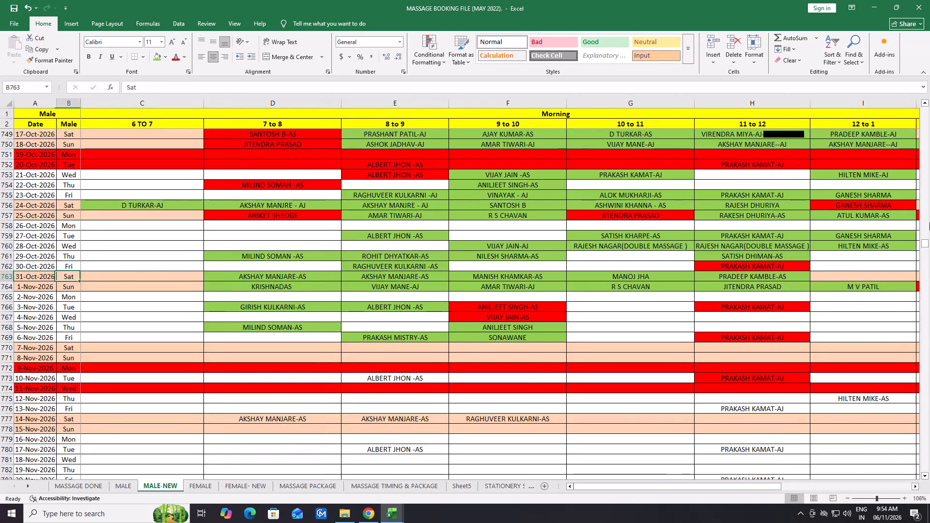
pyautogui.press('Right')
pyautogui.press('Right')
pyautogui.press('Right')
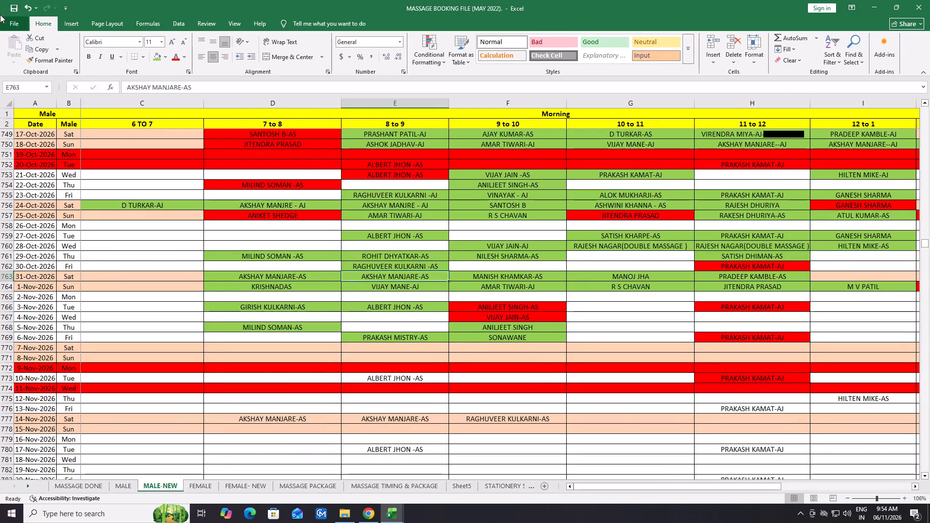
# Copy the three 14-Nov-2026 morning bookings, from 7 to 8 through 9 to 10, into the same slots for 7-Nov-2026.
pyautogui.click(501, 420)
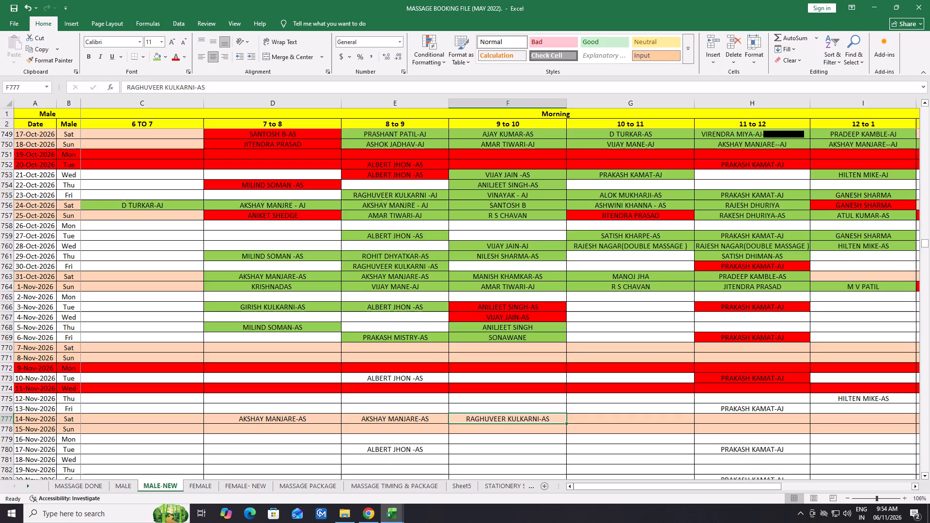
pyautogui.press('Up')
pyautogui.press('Left')
pyautogui.press('Left')
pyautogui.press('Left')
pyautogui.press('Left')
pyautogui.press('Left')
pyautogui.press('Left')
pyautogui.press('Left')
pyautogui.press('Left')
pyautogui.press('Left')
pyautogui.press('Left')
pyautogui.press('Left')
pyautogui.press('Left')
pyautogui.press('Left')
pyautogui.press('Left')
pyautogui.press('Left')
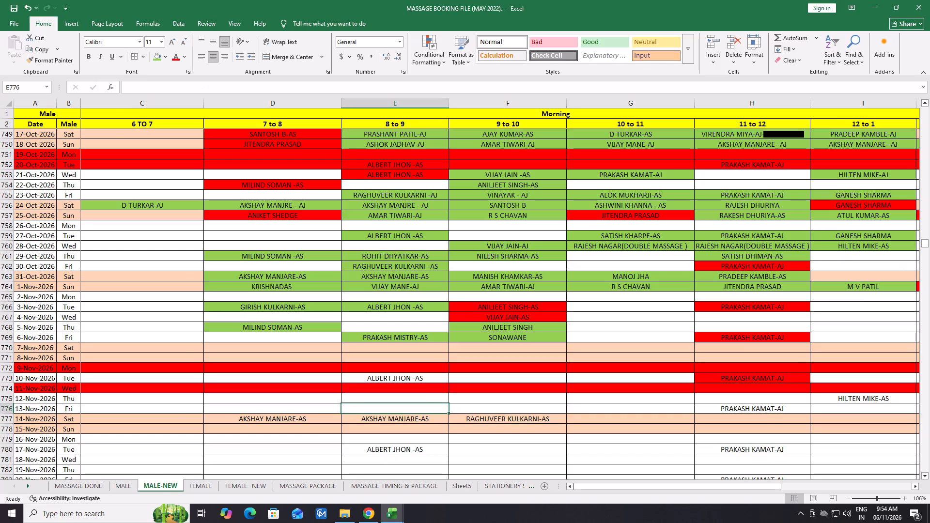
pyautogui.press('Right')
pyautogui.press('Right')
pyautogui.press('Right')
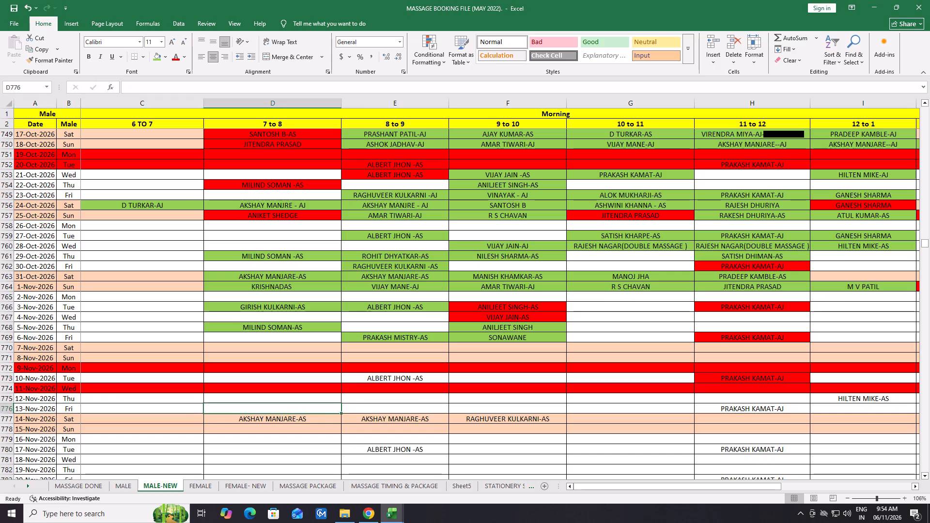
pyautogui.press('Right')
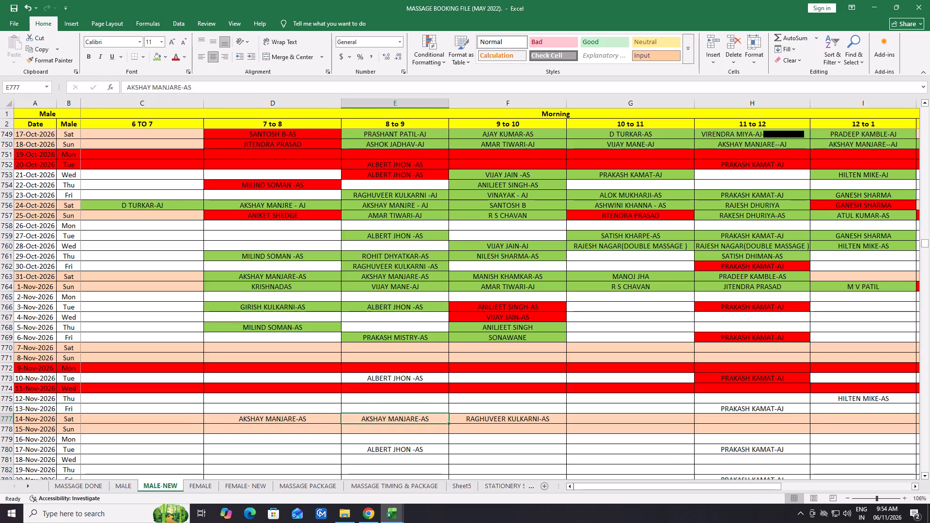
pyautogui.press('Left')
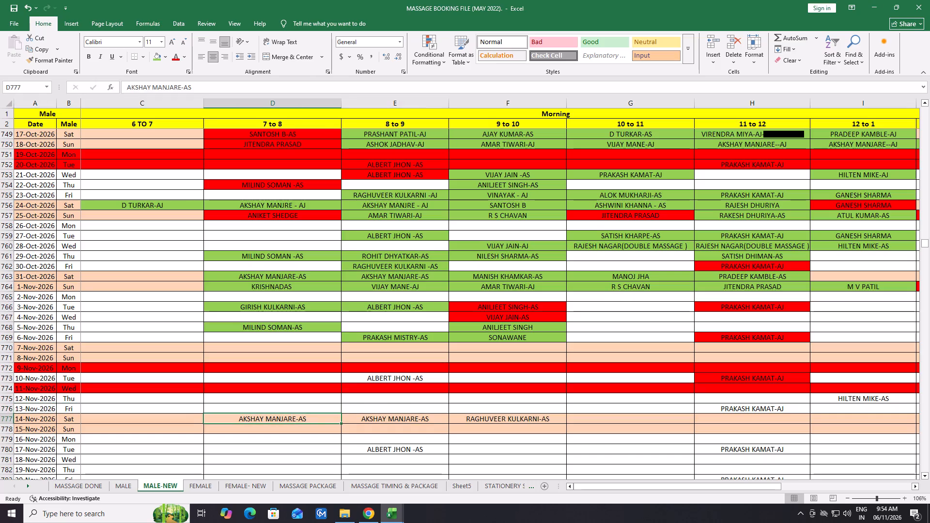
pyautogui.hotkey('shift', 'Right')
pyautogui.hotkey('shift', 'Right')
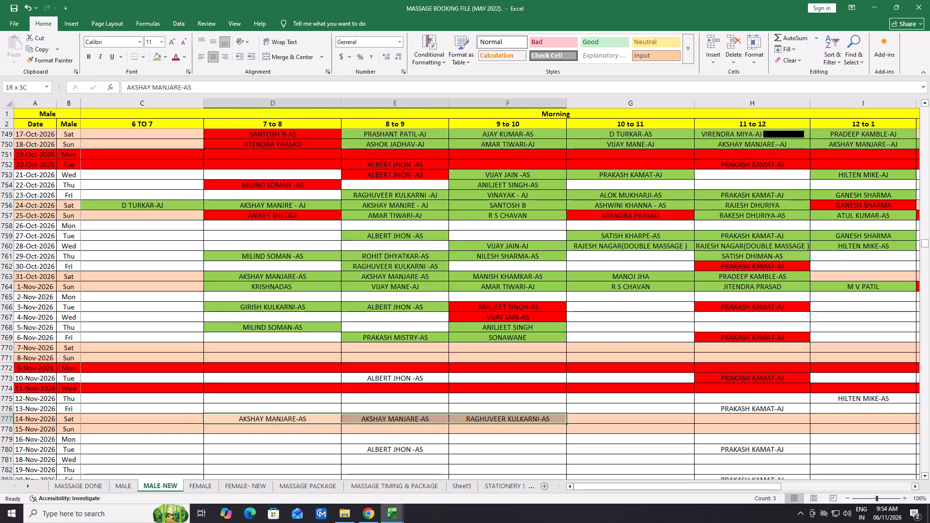
pyautogui.hotkey('ctrl', 'c')
pyautogui.press('Up')
pyautogui.press('Up')
pyautogui.press('Up')
pyautogui.press('Up')
pyautogui.press('Up')
pyautogui.press('Up')
pyautogui.press('Up')
pyautogui.press('Up')
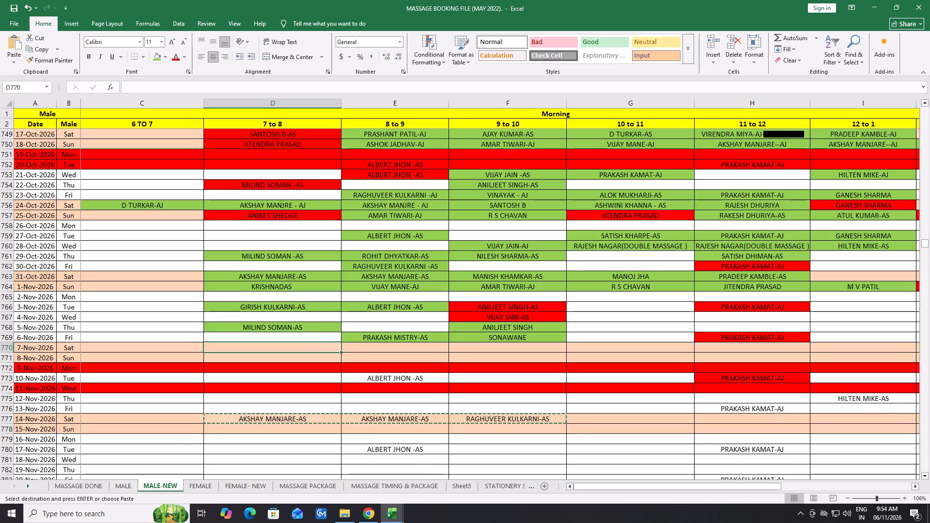
pyautogui.press('Down')
pyautogui.hotkey('ctrl', 'v')
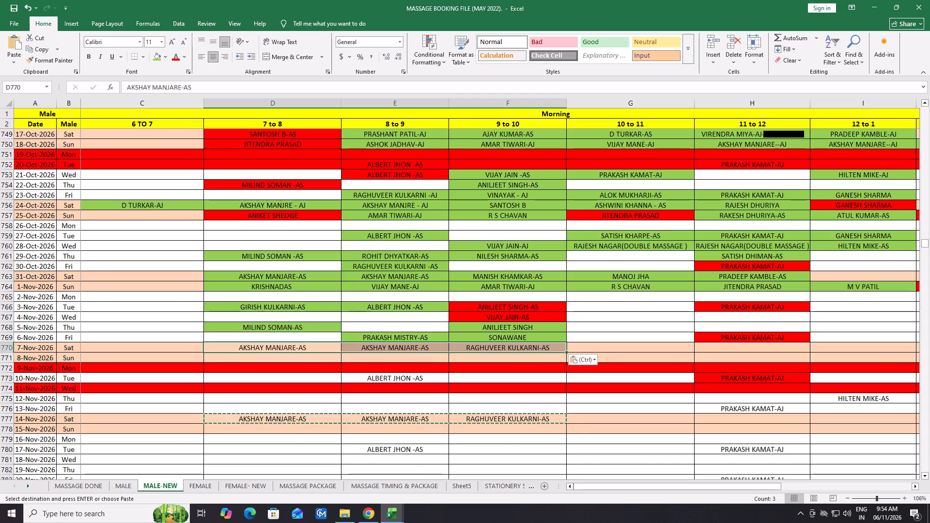
pyautogui.press('Escape')
# Blank out the 14-Nov-2026 morning slots from 7 to 8 through 10 to 11 by overwriting each with a space.
pyautogui.press('Down')
pyautogui.press('Down')
pyautogui.press('Down')
pyautogui.press('Down')
pyautogui.press('Down')
pyautogui.press('Down')
pyautogui.press('Down')
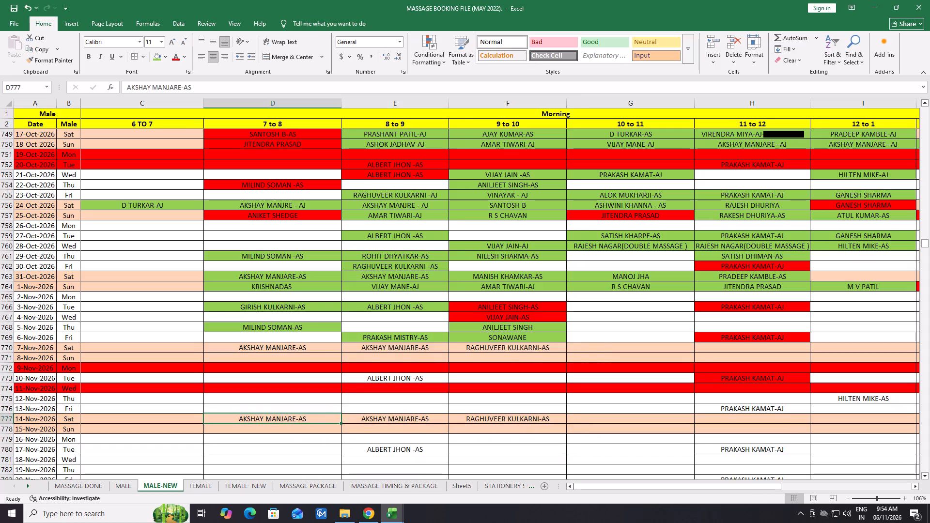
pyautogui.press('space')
pyautogui.press('Right')
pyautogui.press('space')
pyautogui.press('Right')
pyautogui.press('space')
pyautogui.press('Right')
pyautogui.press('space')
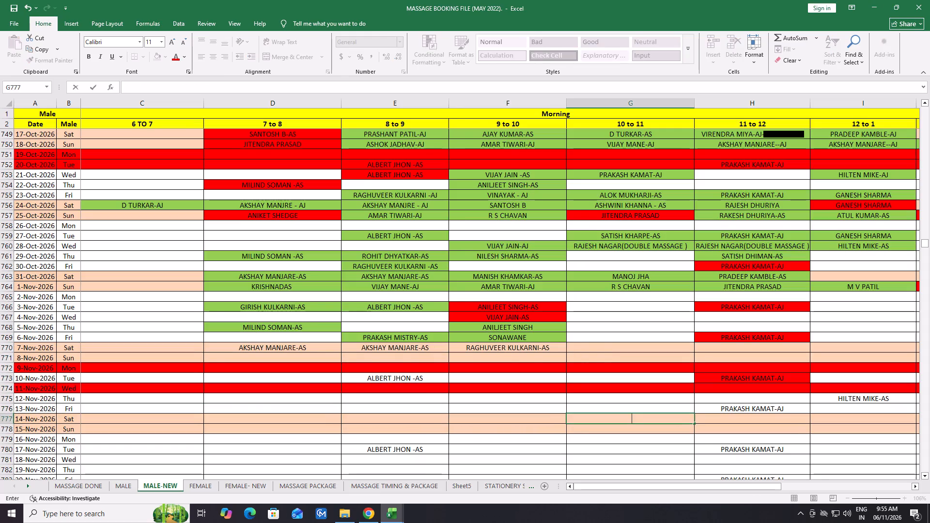
pyautogui.press('Up')
# Book the client from the 31-Oct-2026 evening 6 to 7 slot into the same 7-Nov-2026 slot, in capitals with the suffix -AS.
pyautogui.press('Up')
pyautogui.press('Up')
pyautogui.press('Up')
pyautogui.press('Up')
pyautogui.press('Up')
pyautogui.press('Right')
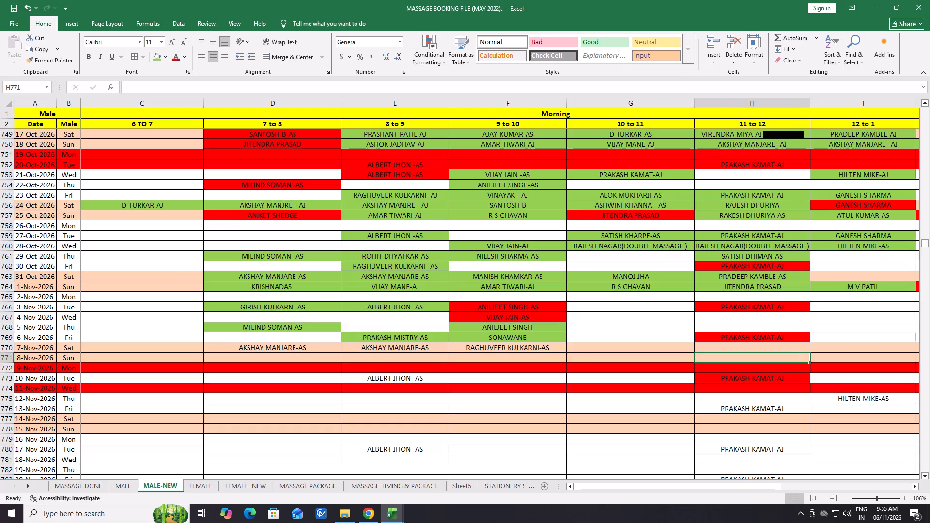
pyautogui.press('Up')
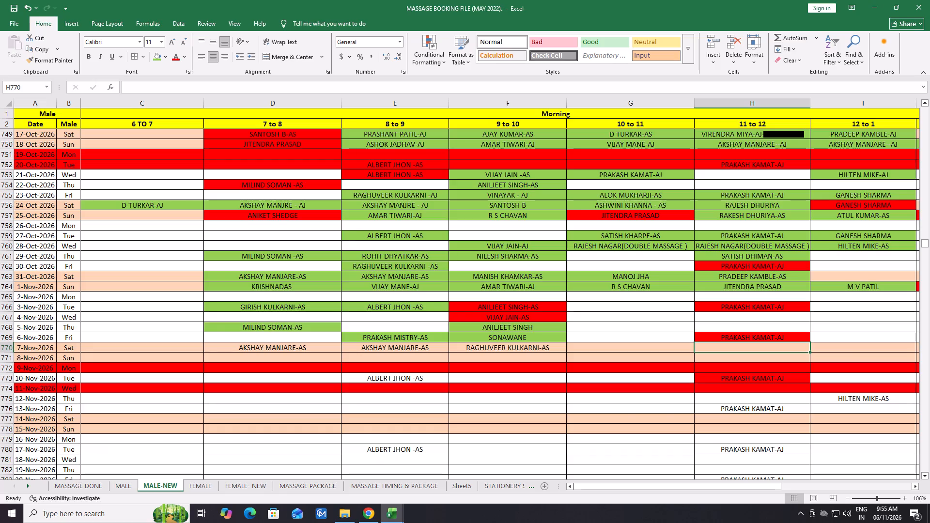
pyautogui.press('Right')
pyautogui.press('Right')
pyautogui.press('Right')
pyautogui.press('Right')
pyautogui.press('Right')
pyautogui.press('Right')
pyautogui.press('Right')
pyautogui.press('Right')
pyautogui.press('Left')
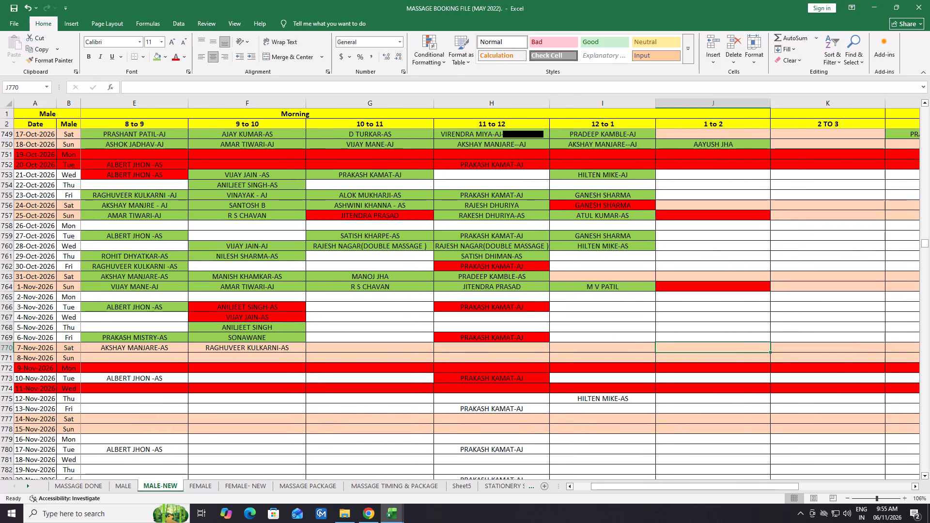
pyautogui.press('Right')
pyautogui.press('Right')
pyautogui.press('Right')
pyautogui.press('Right')
pyautogui.press('Right')
pyautogui.press('Right')
pyautogui.press('Left')
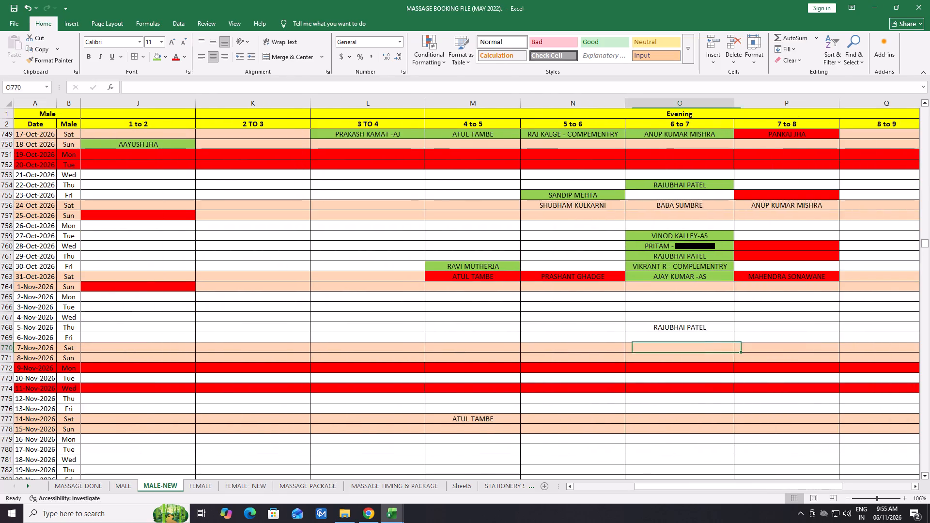
pyautogui.press('Left')
pyautogui.press('Left')
pyautogui.press('Right')
pyautogui.press('Right')
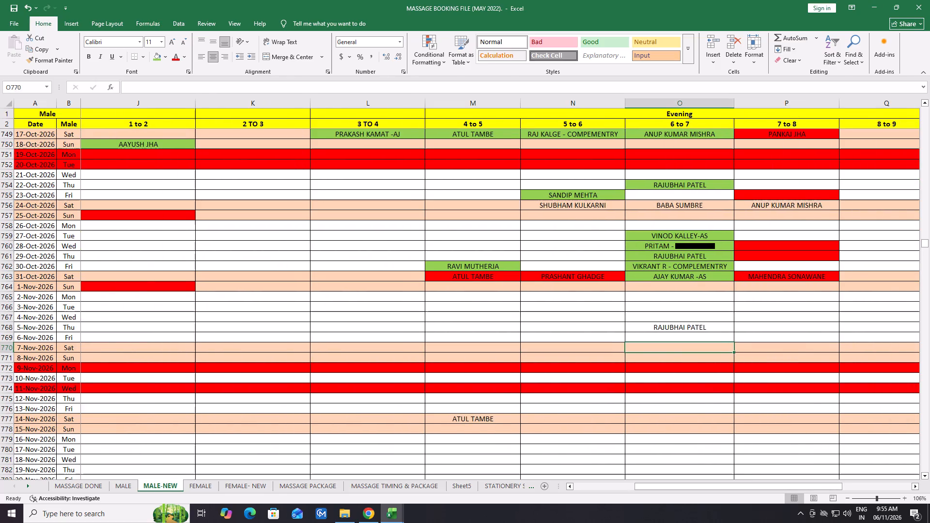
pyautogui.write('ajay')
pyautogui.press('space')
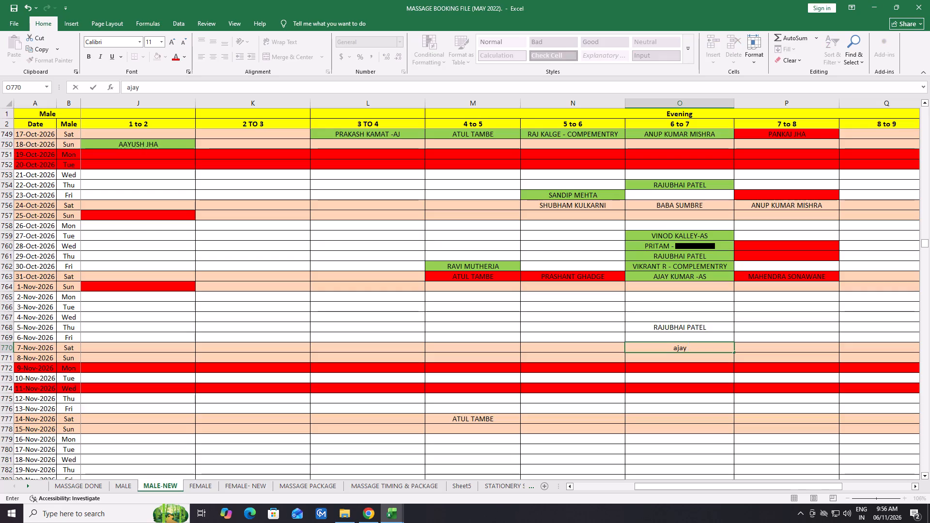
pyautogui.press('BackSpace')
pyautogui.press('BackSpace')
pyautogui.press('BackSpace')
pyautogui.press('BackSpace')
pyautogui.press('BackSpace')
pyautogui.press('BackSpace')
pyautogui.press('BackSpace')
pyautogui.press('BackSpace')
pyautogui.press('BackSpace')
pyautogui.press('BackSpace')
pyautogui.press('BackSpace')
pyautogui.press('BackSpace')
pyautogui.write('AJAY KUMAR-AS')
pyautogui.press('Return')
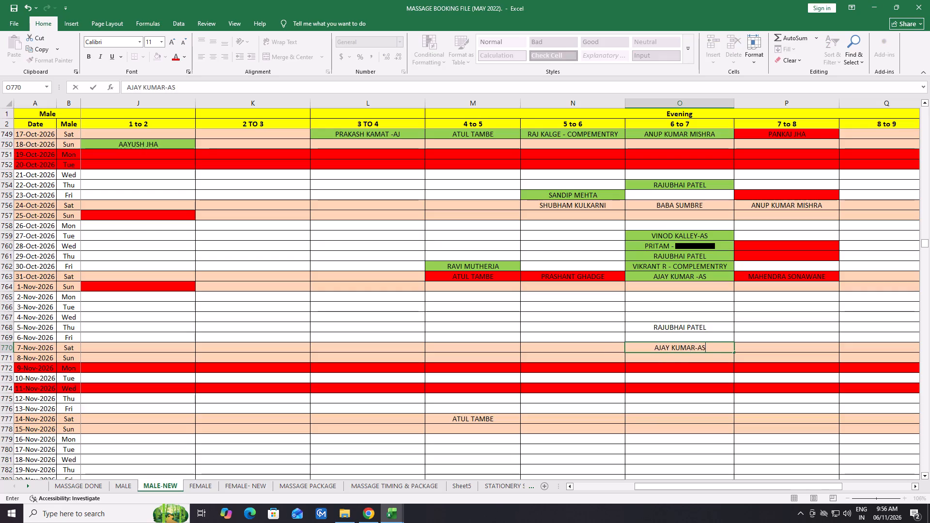
# Save the massage booking workbook.
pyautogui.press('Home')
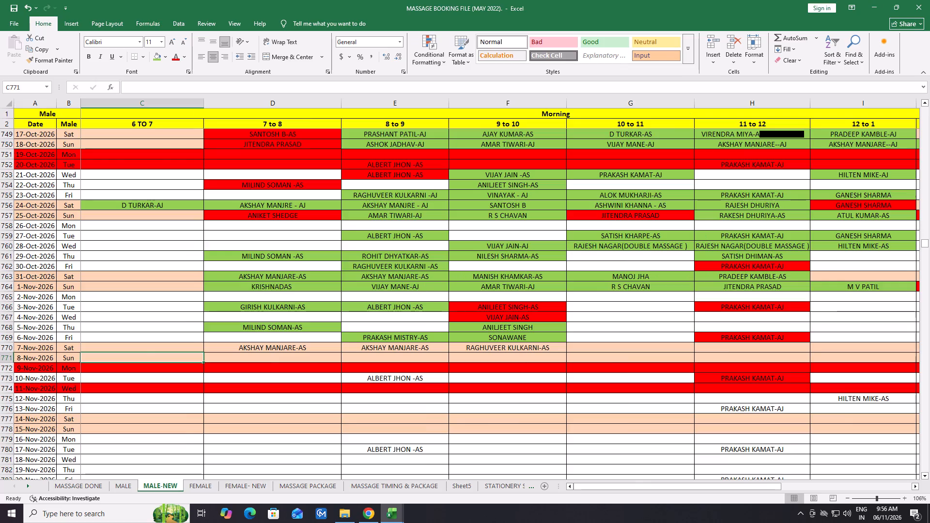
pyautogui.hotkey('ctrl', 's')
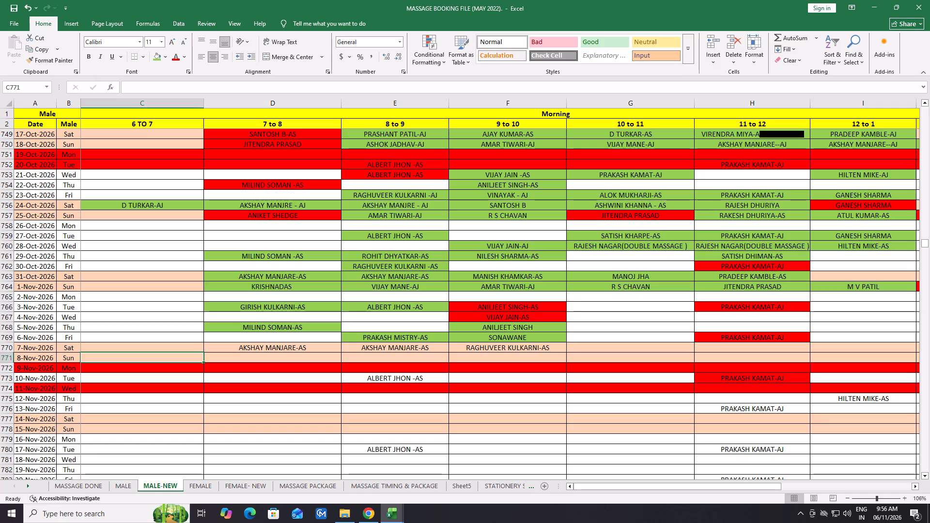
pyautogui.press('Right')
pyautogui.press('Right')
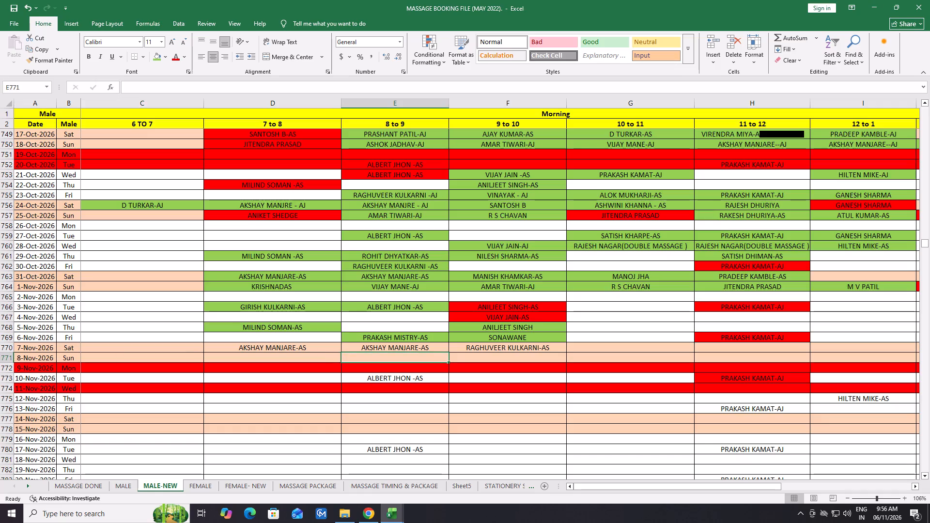
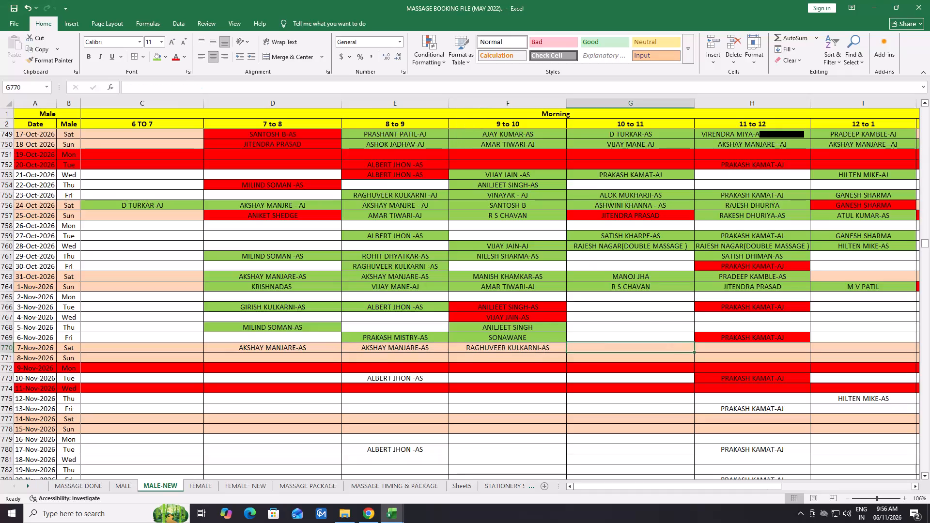
# Book the client from the 17-Oct-2026 morning 10 to 11 slot into the same 7-Nov-2026 slot, in capitals without a suffix, and save the workbook.
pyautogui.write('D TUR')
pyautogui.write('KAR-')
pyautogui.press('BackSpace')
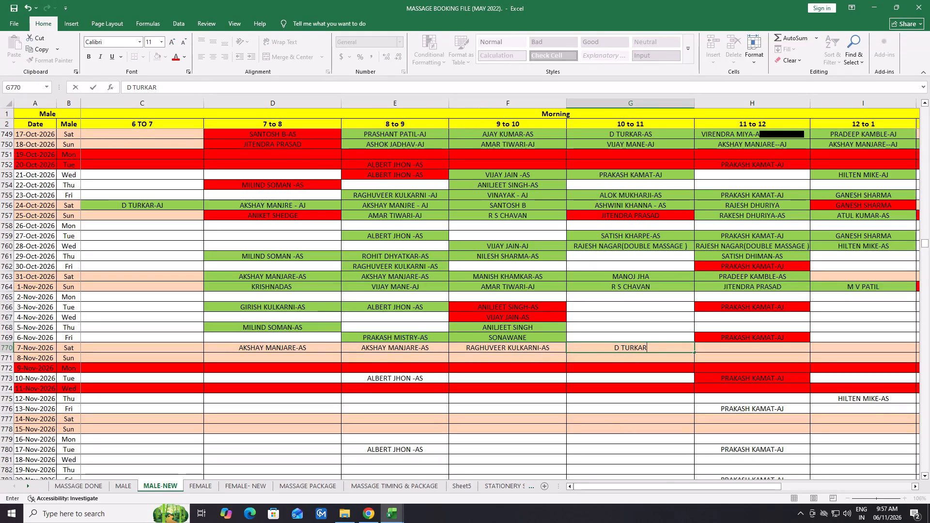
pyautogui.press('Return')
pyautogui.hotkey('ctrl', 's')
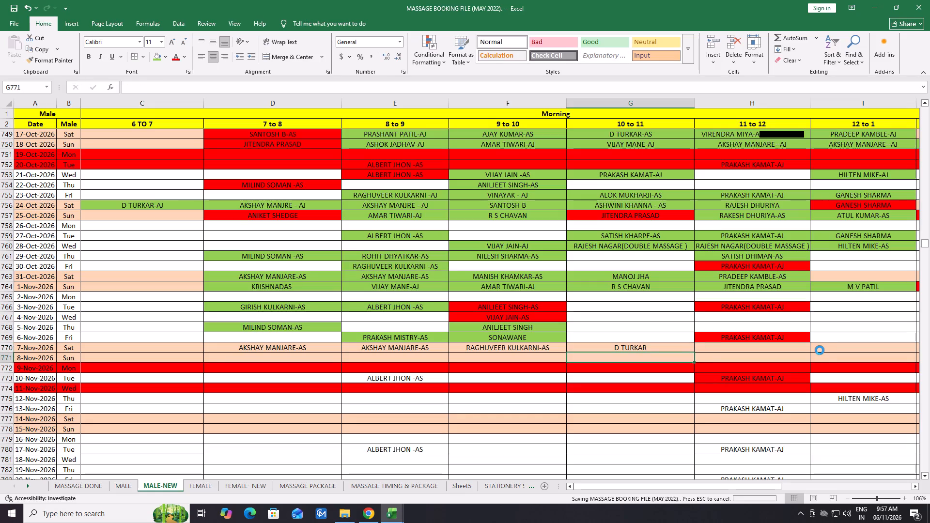